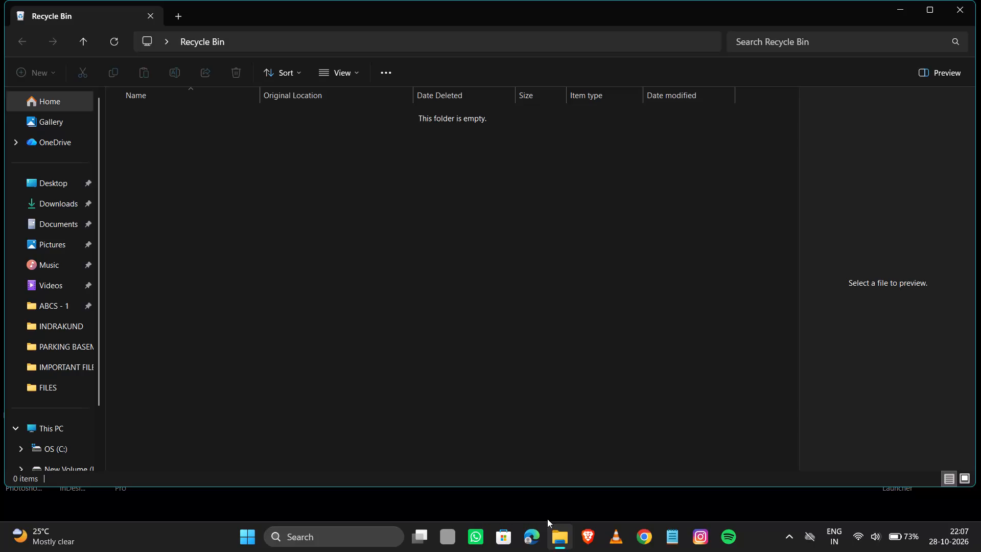
click(959, 6)
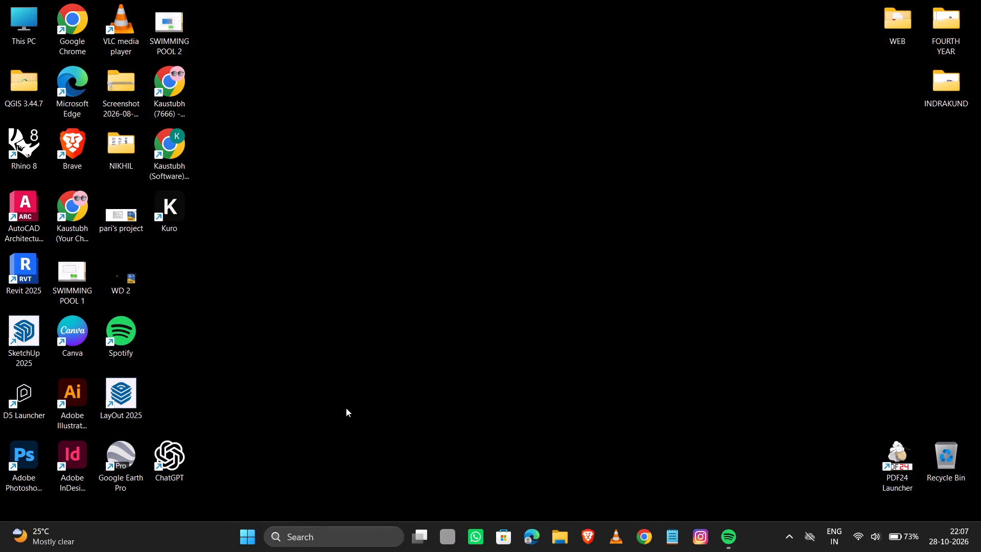
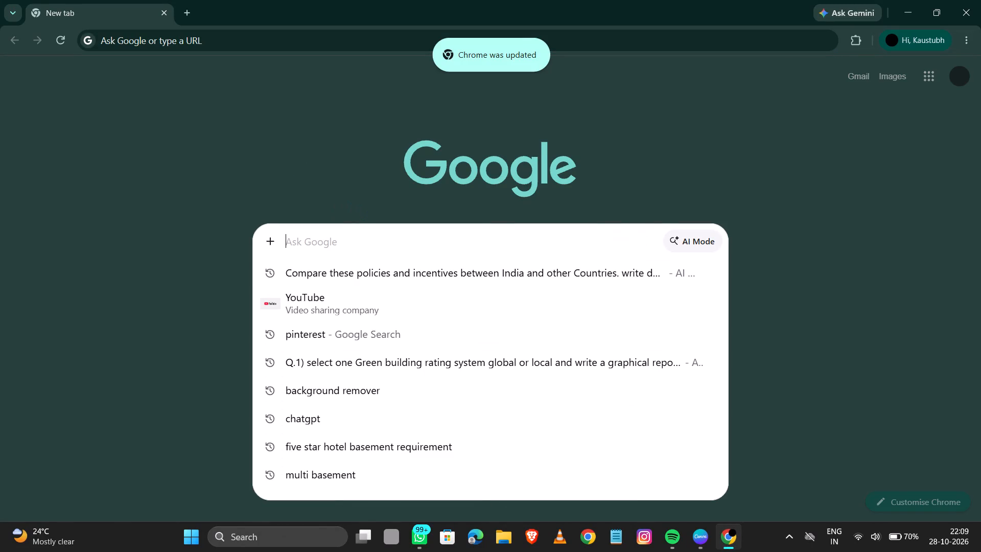
text(att)
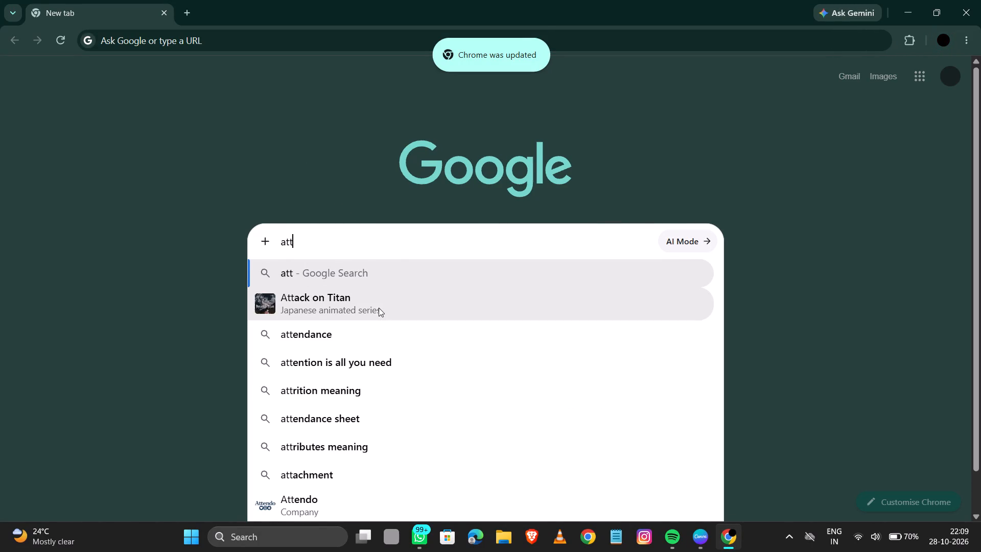
text(avc)
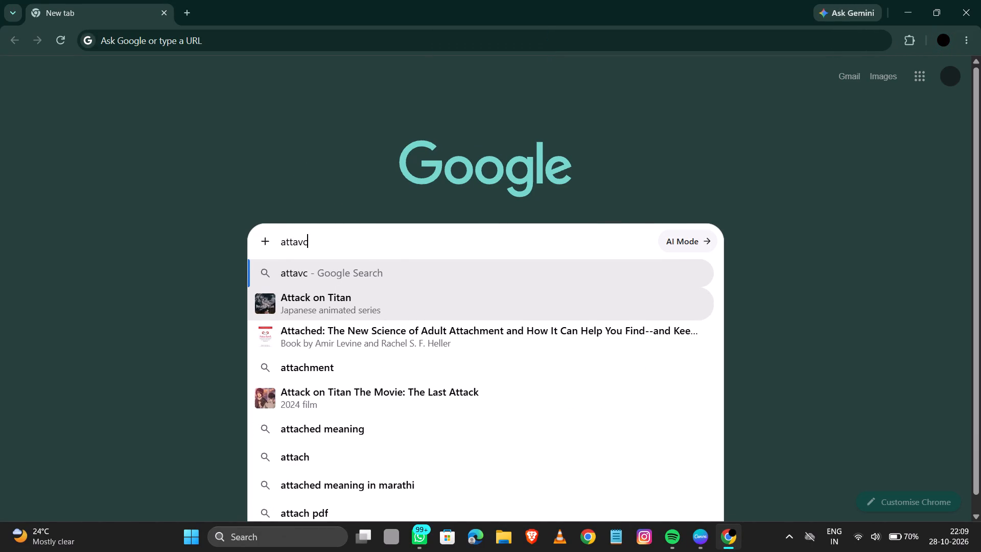
key(BackSpace)
key(BackSpace)
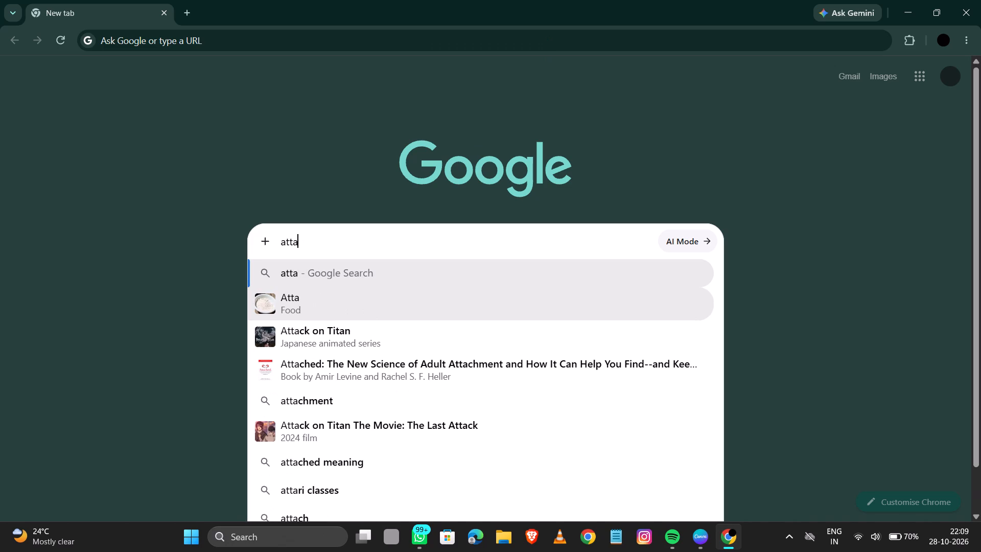
text(ch)
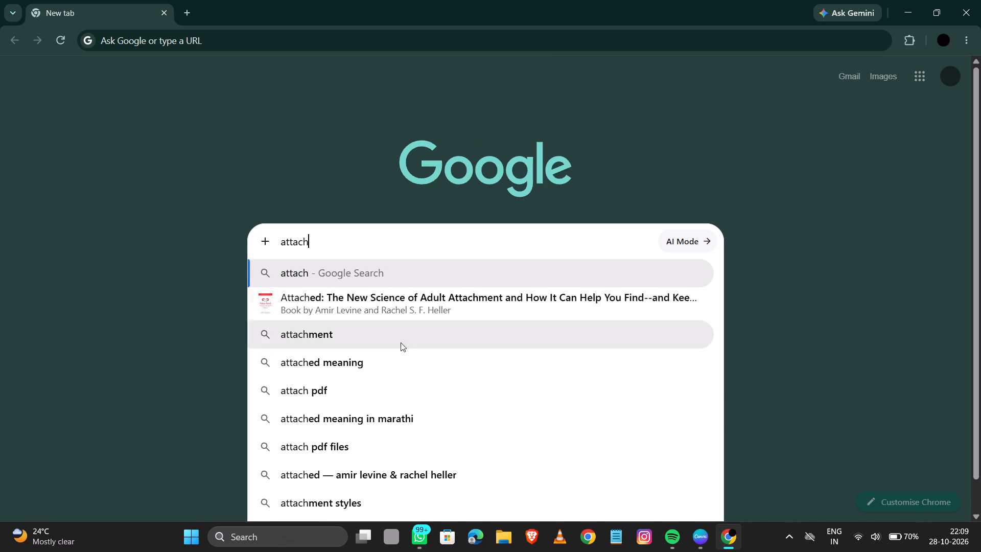
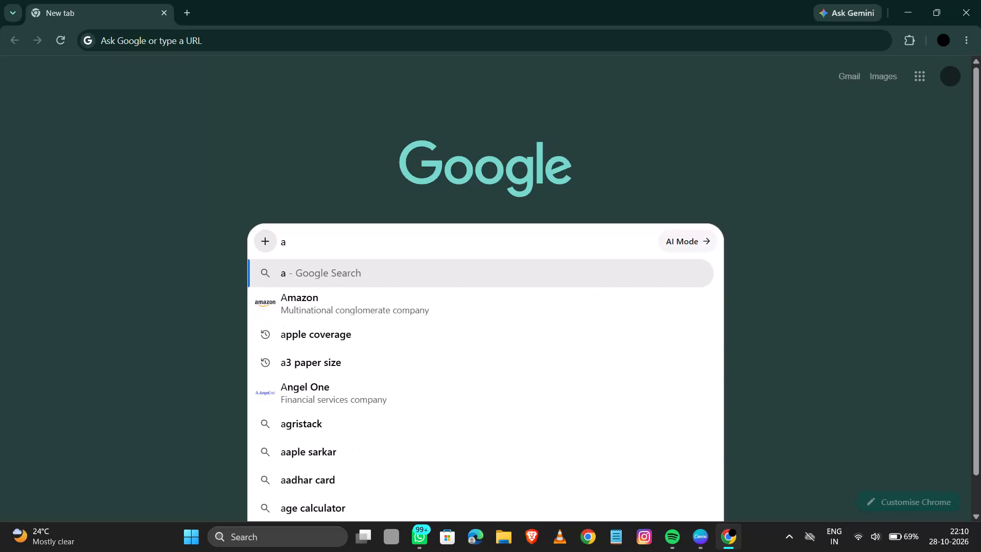
Complete the Google search box text as "assignment", without running the search.
text(gg)
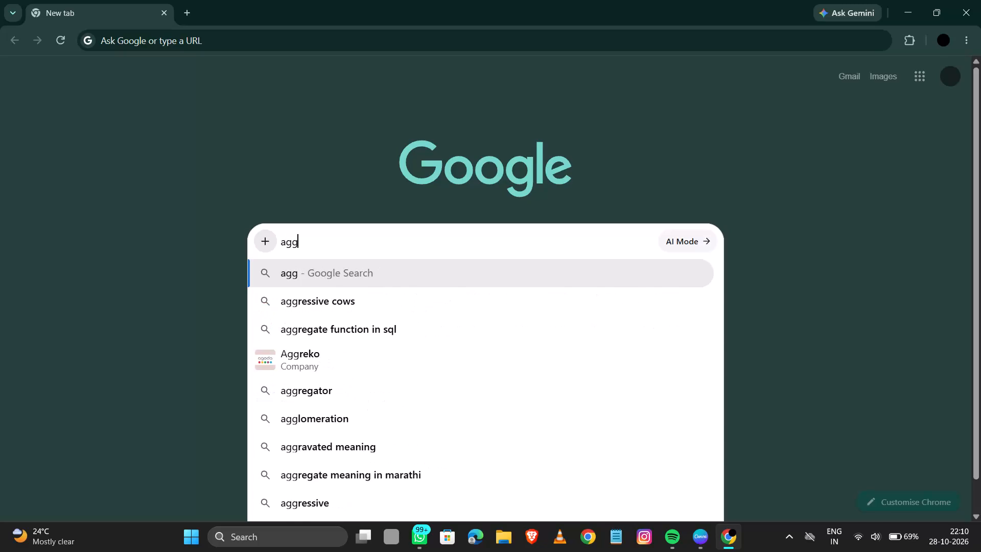
key(BackSpace)
key(BackSpace)
text(ss)
text(in)
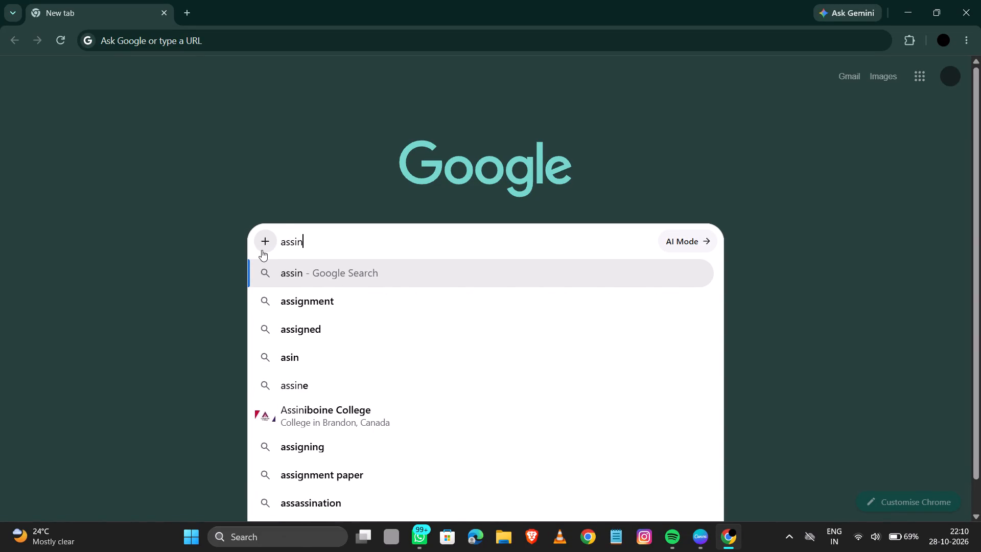
key(BackSpace)
key(g)
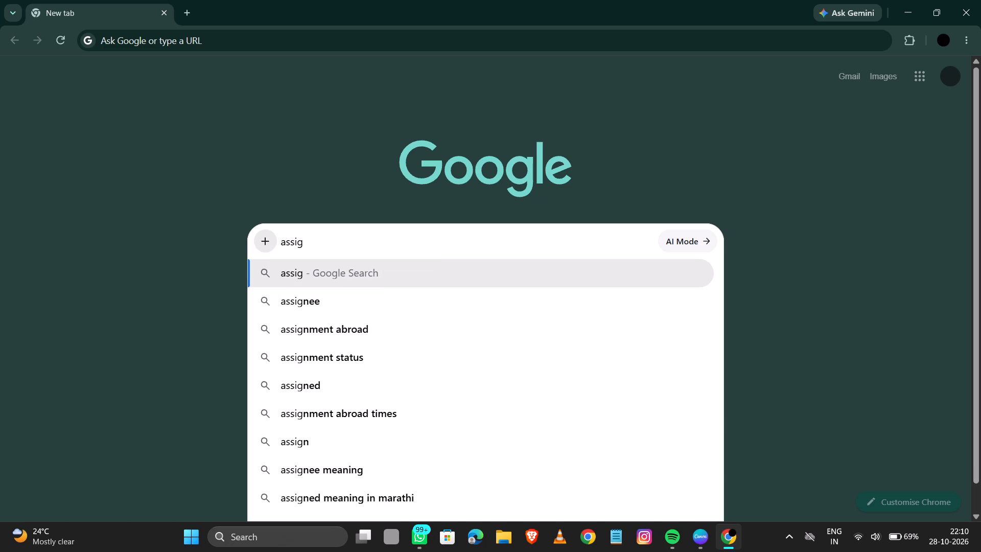
text(nment)
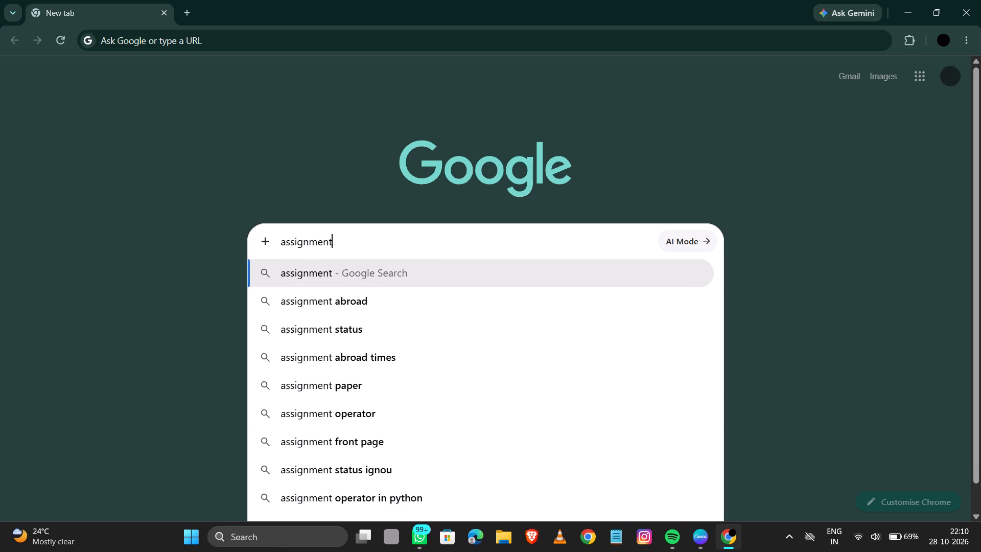
Copy the whole word "assignment" from the Google search box.
drag(365, 241, 267, 252)
key(ctrl+c)
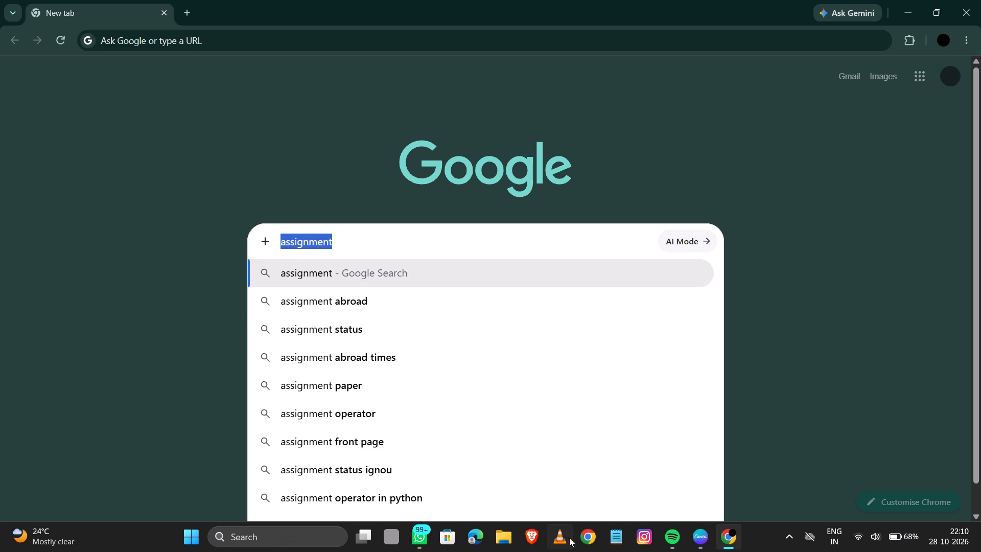
Switch from Chrome to another app with the word "assignment" copied.
click(404, 539)
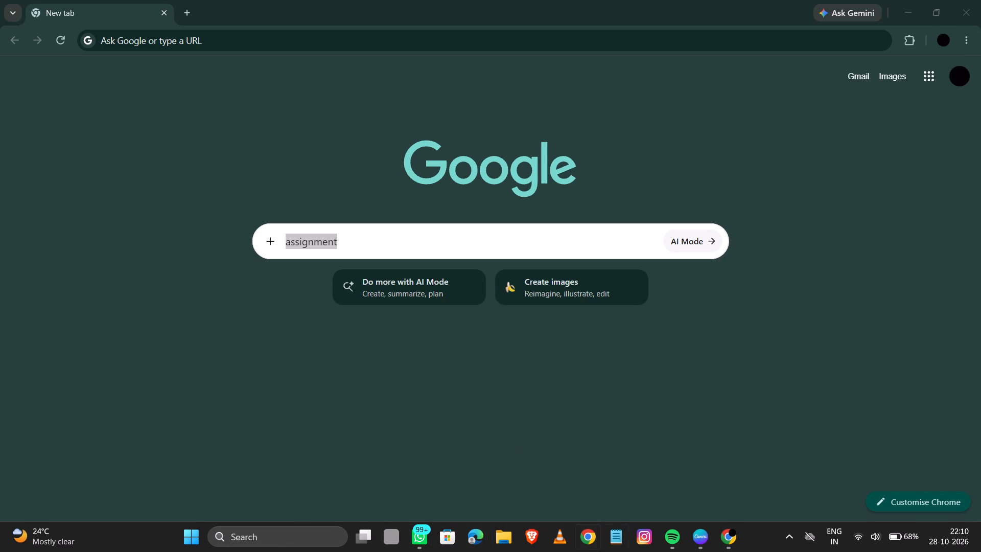
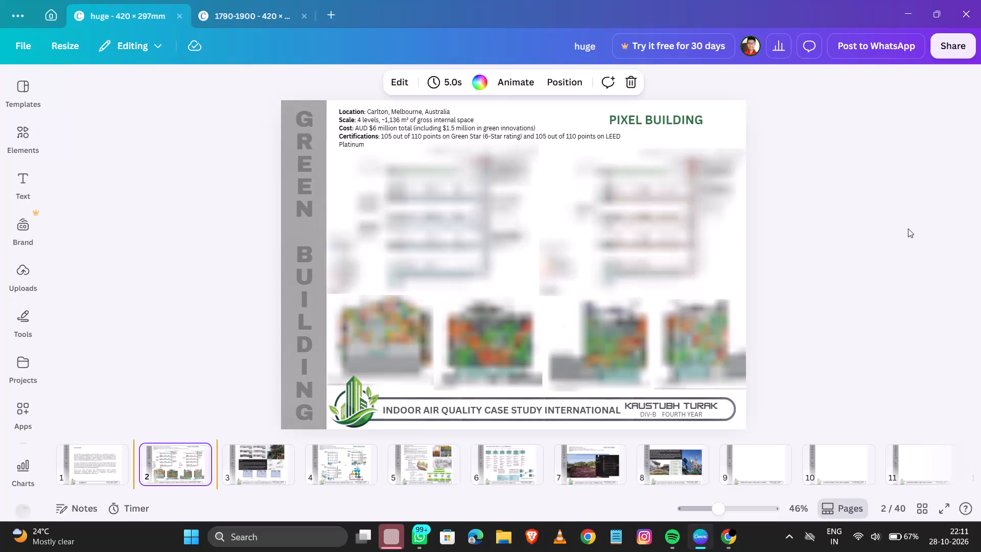
Set the footer title "SUMMARY" on page 1 to font size 24.
key(Left)
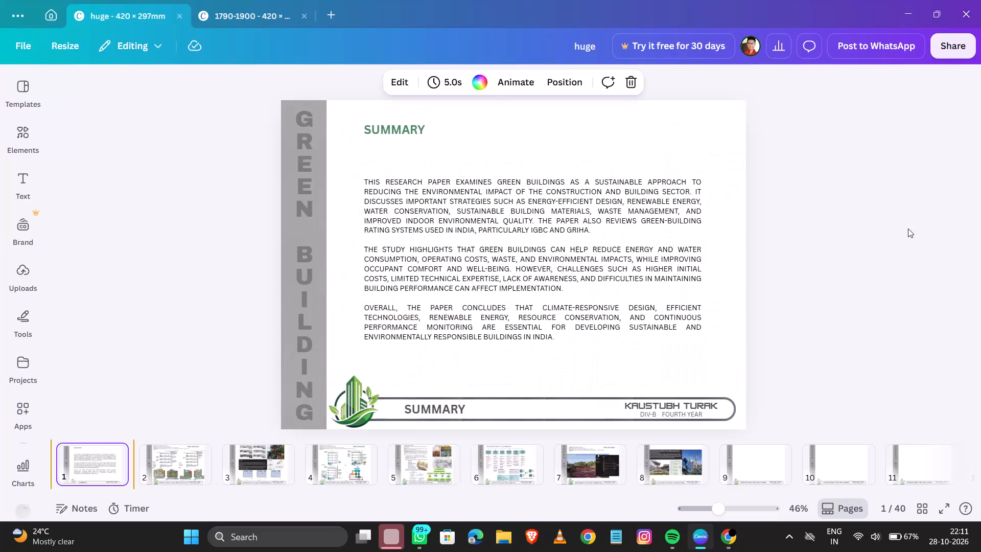
key(Right)
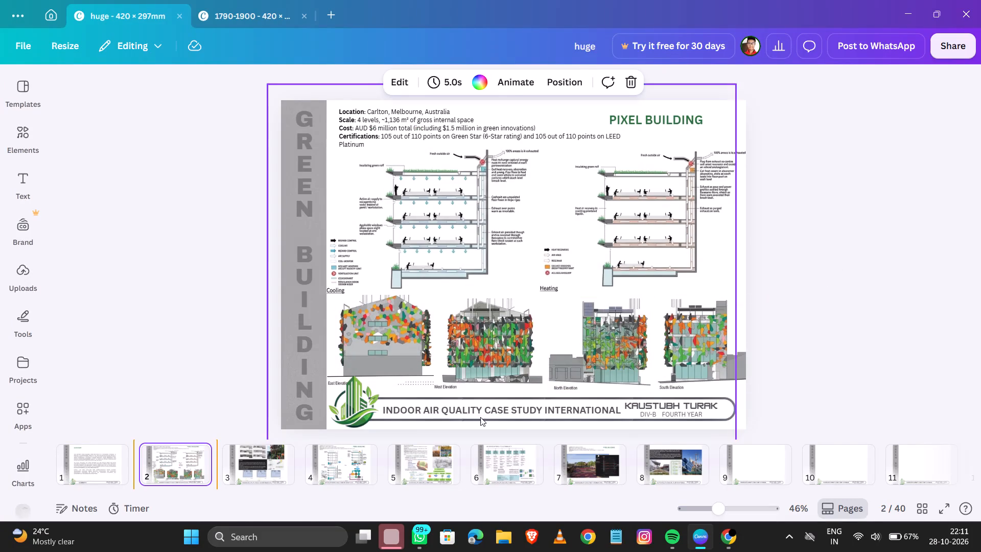
click(476, 410)
click(120, 281)
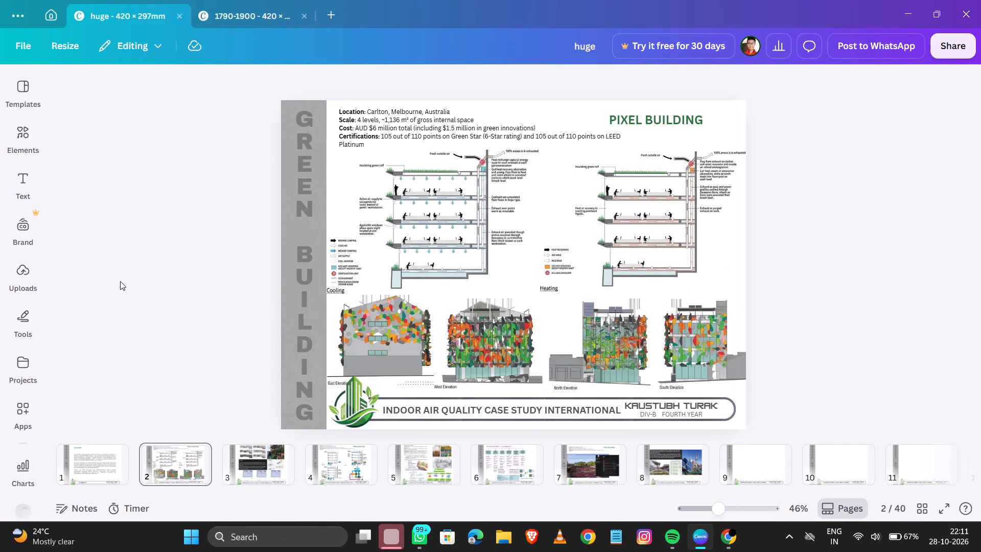
key(Left)
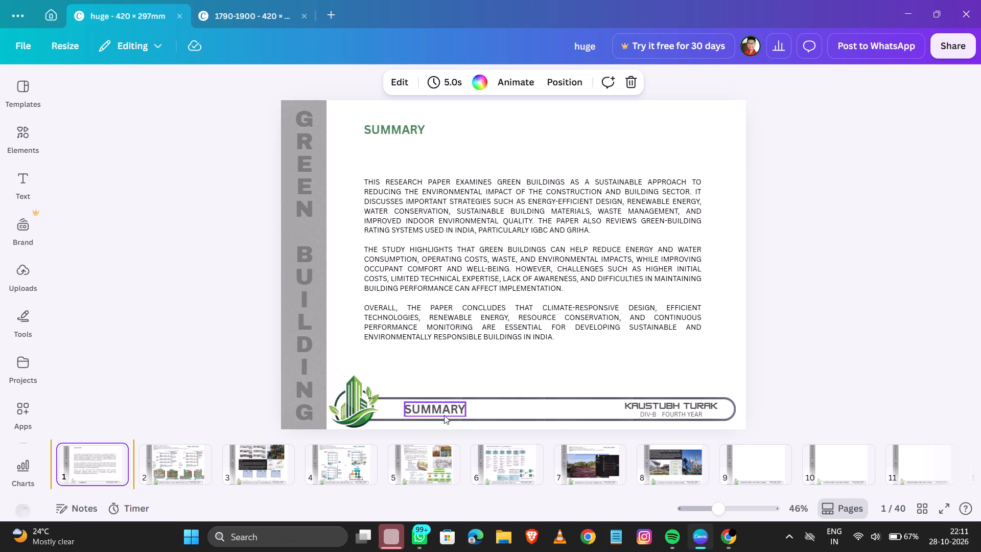
click(444, 415)
click(334, 84)
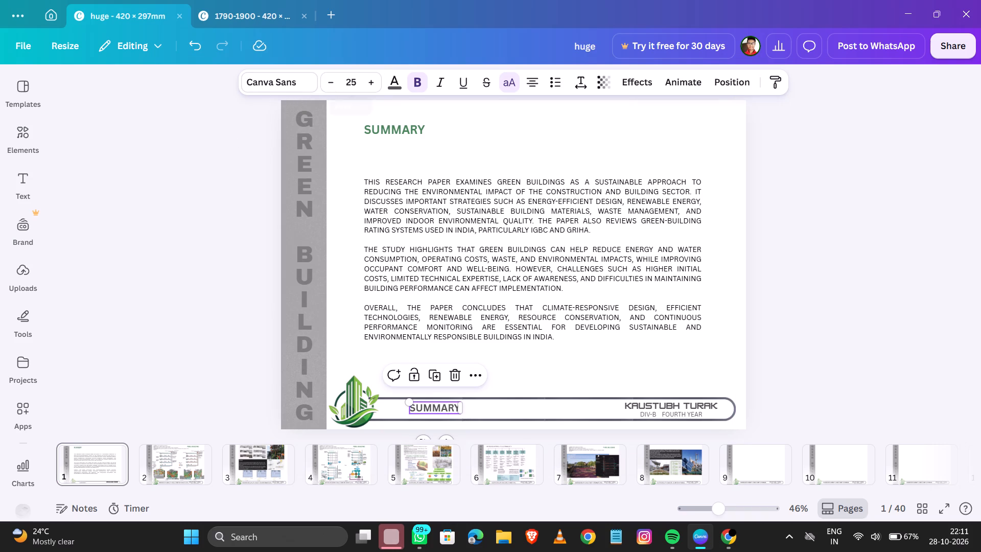
click(332, 77)
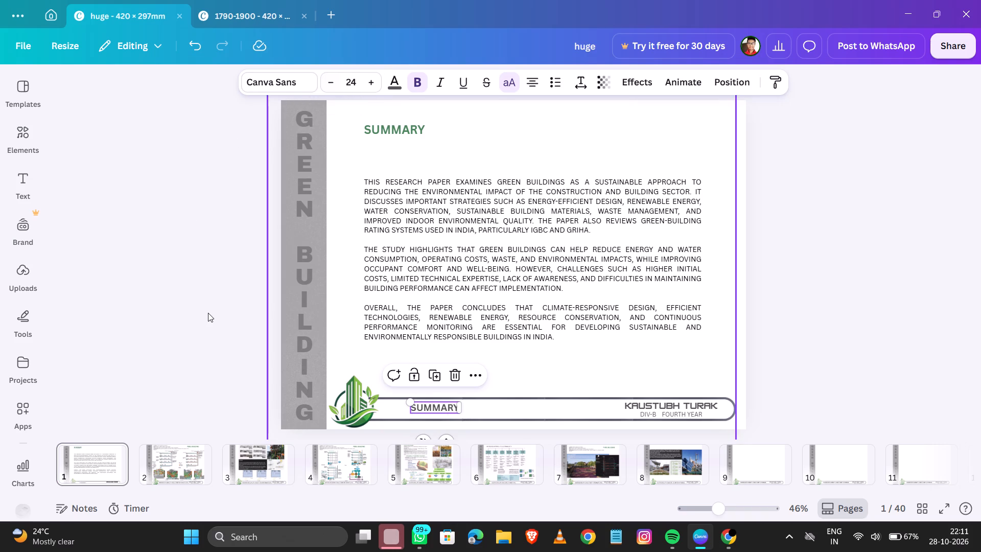
Nudge the "SUMMARY" footer title on page 1 vertically to centre it within the footer bar.
key(Down)
key(Down)
key(Up)
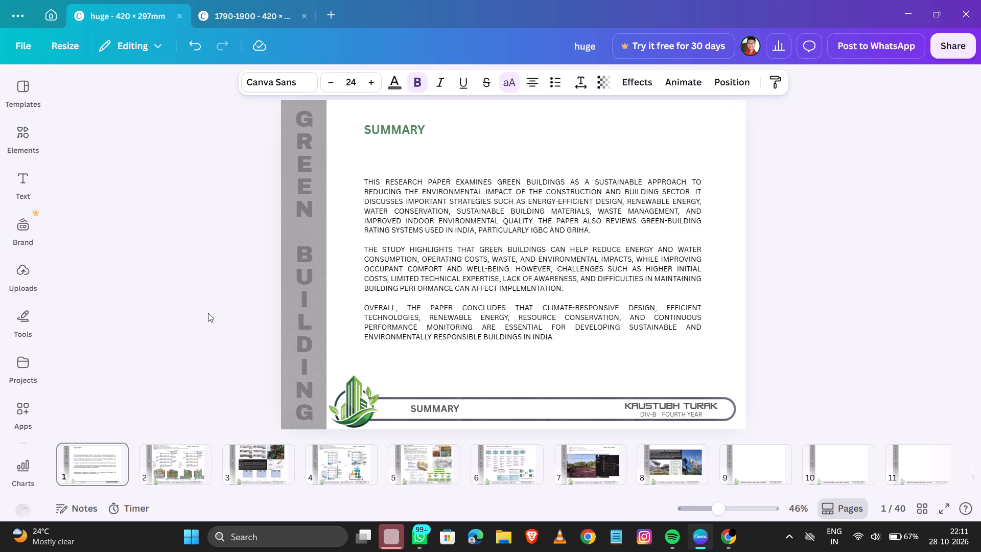
key(Down)
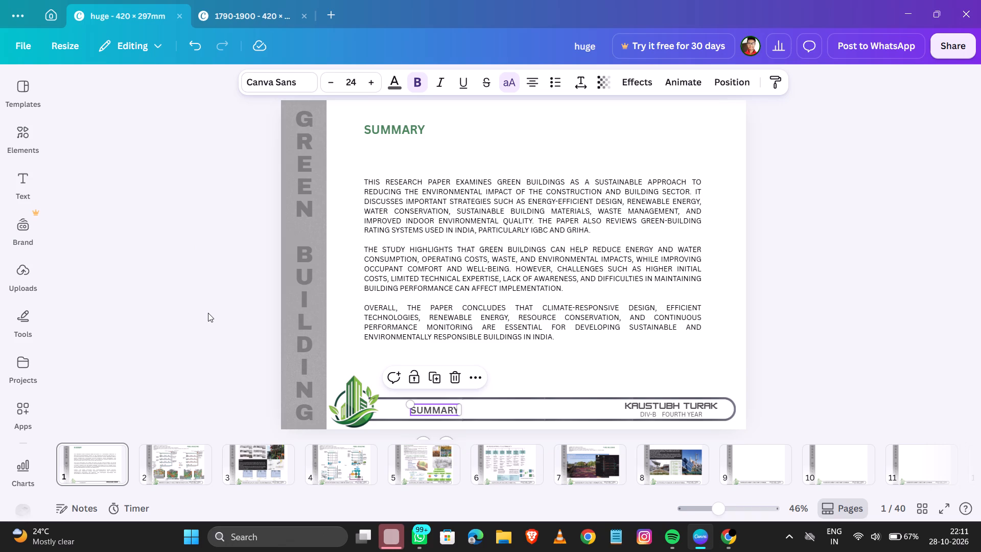
click(208, 313)
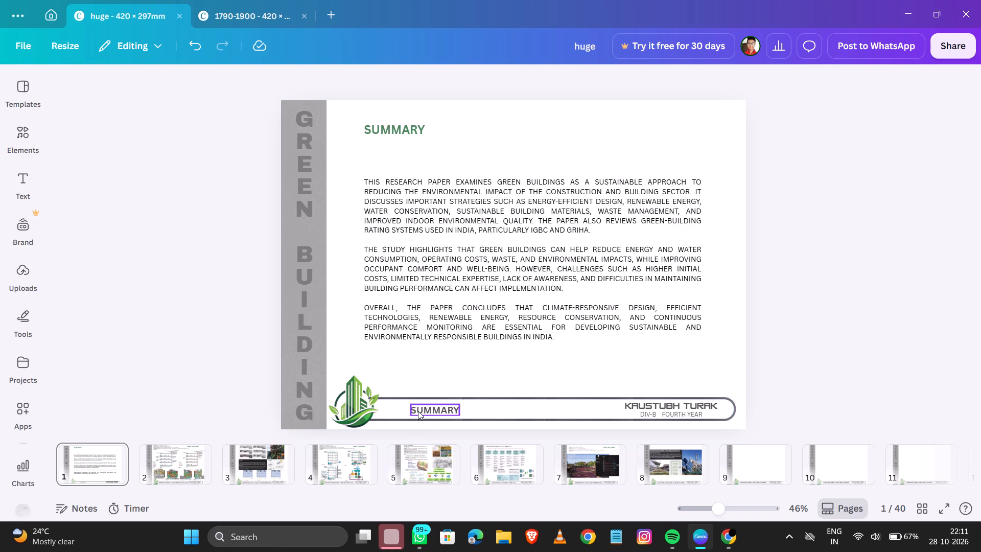
click(435, 406)
key(Up)
click(210, 363)
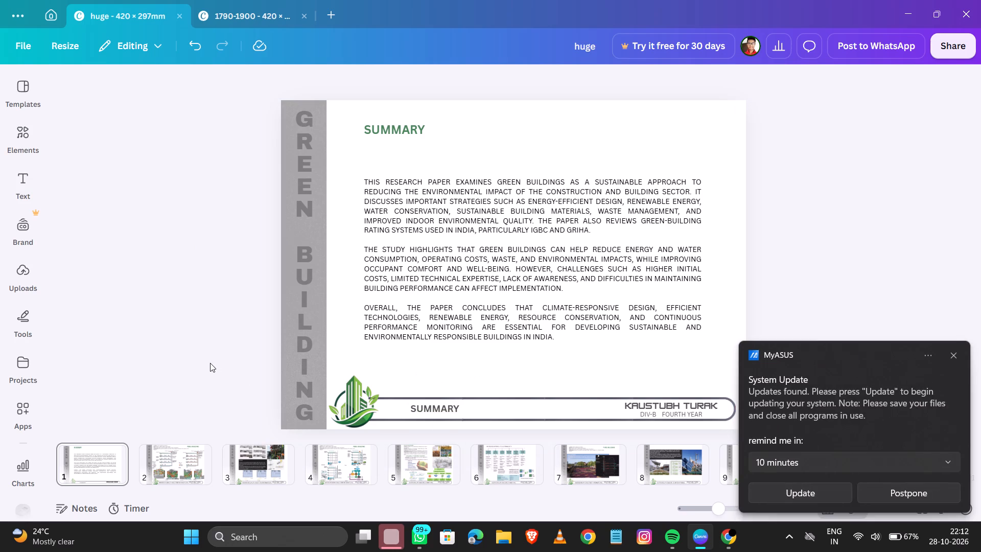
click(210, 363)
Compare the placement of the footer titles by flipping back and forth between pages 1 to 4.
key(Right)
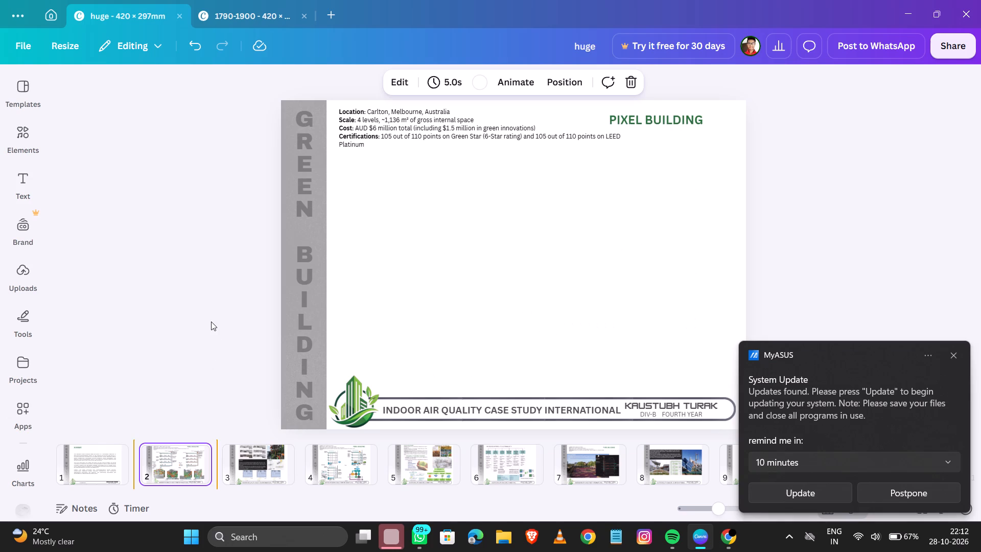
key(Right)
key(Right)
key(Left)
key(Left)
key(Right)
key(Left)
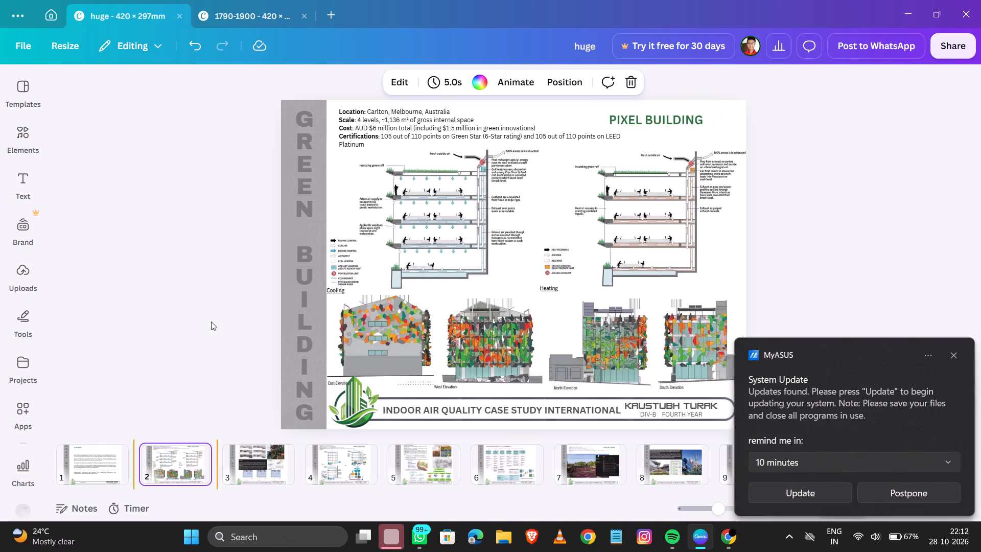
key(Right)
key(Left)
key(Right)
key(Left)
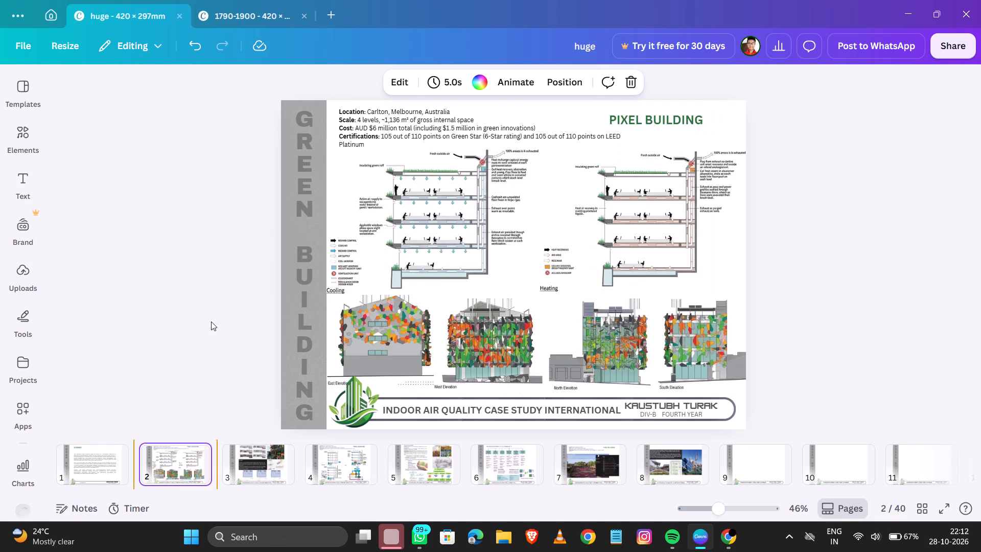
key(Left)
Nudge the "INDOOR AIR QUALITY CASE STUDY INTERNATIONAL" footer title on page 3 one step right to align with page 2.
key(Right)
key(Right)
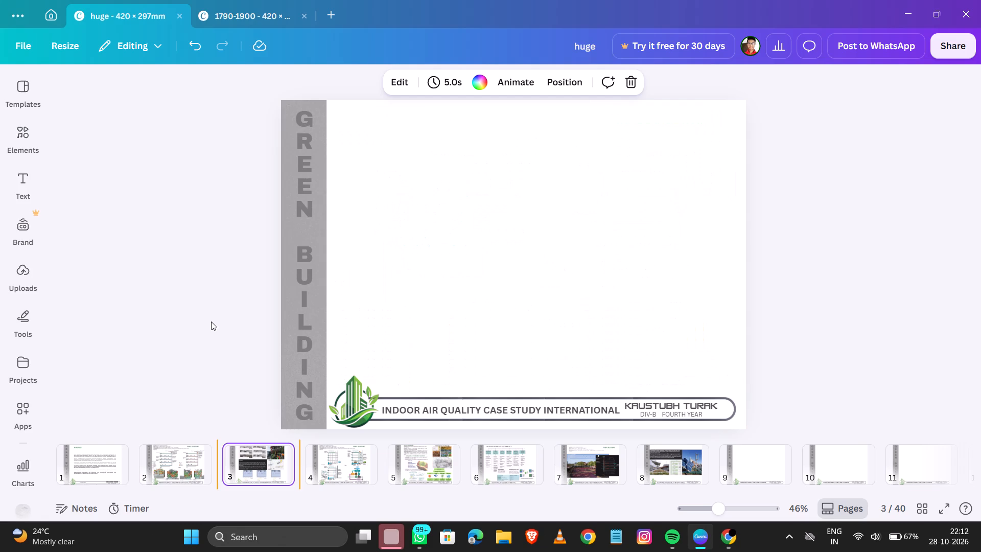
click(389, 404)
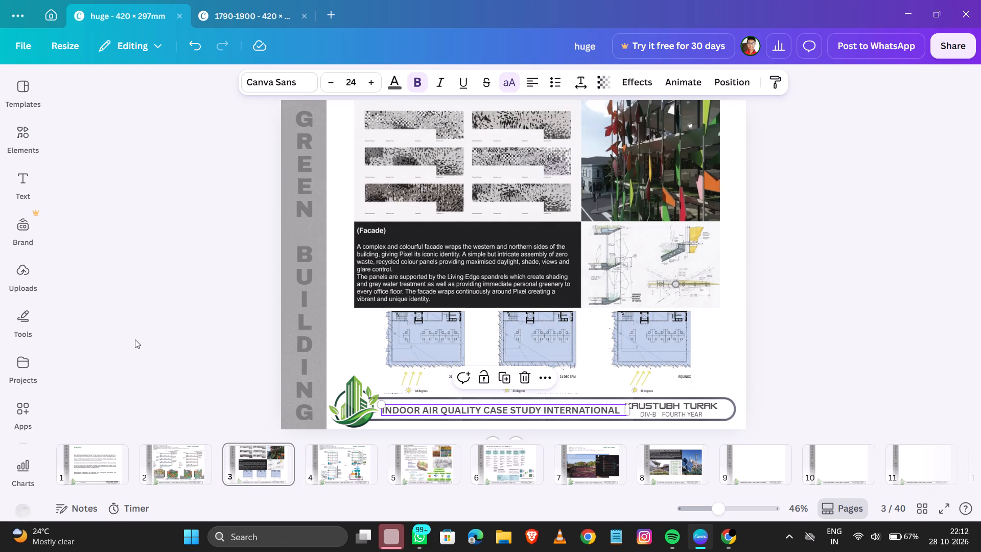
key(Right)
click(134, 338)
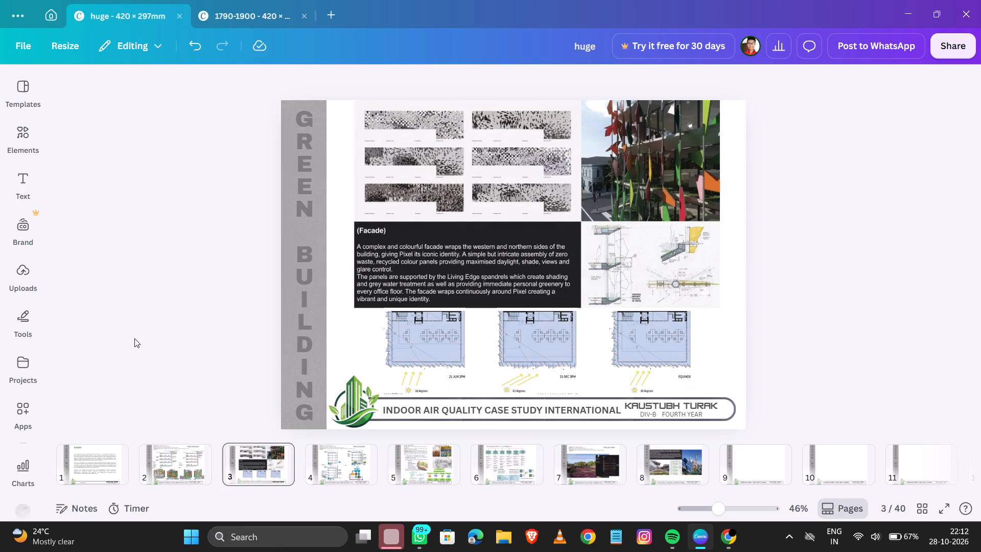
Compare the footer title placement page by page from page 2 to page 7.
key(Left)
key(Right)
key(Right)
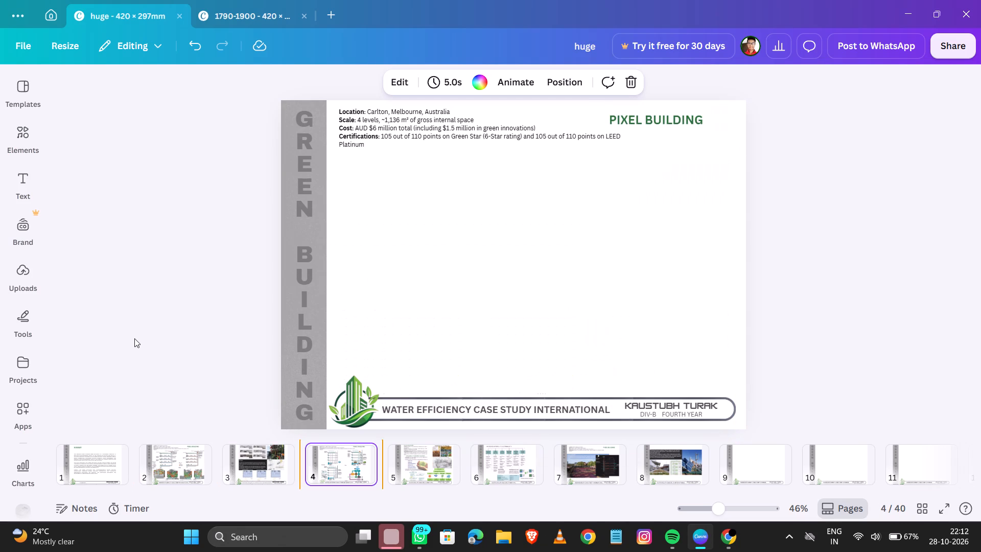
key(Left)
key(Right)
key(Right)
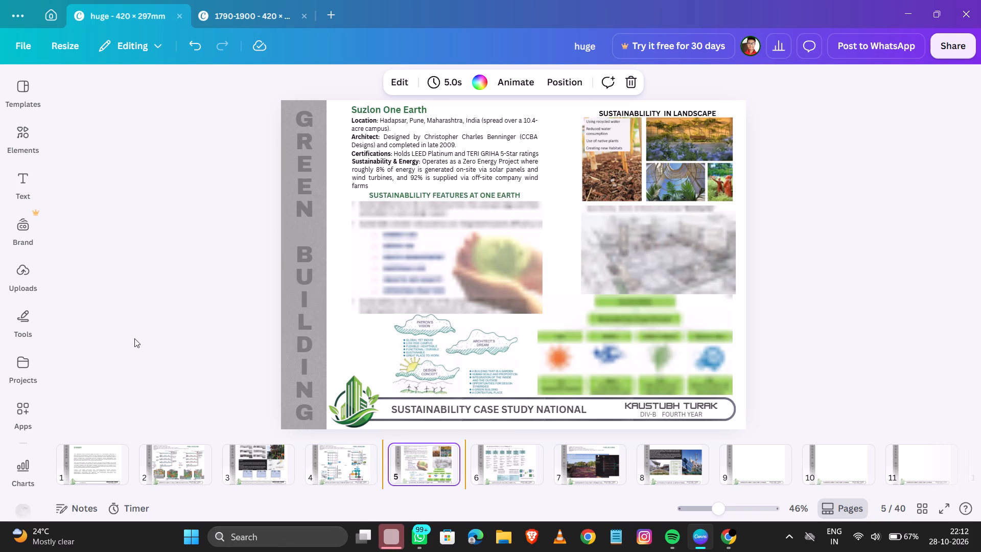
key(Left)
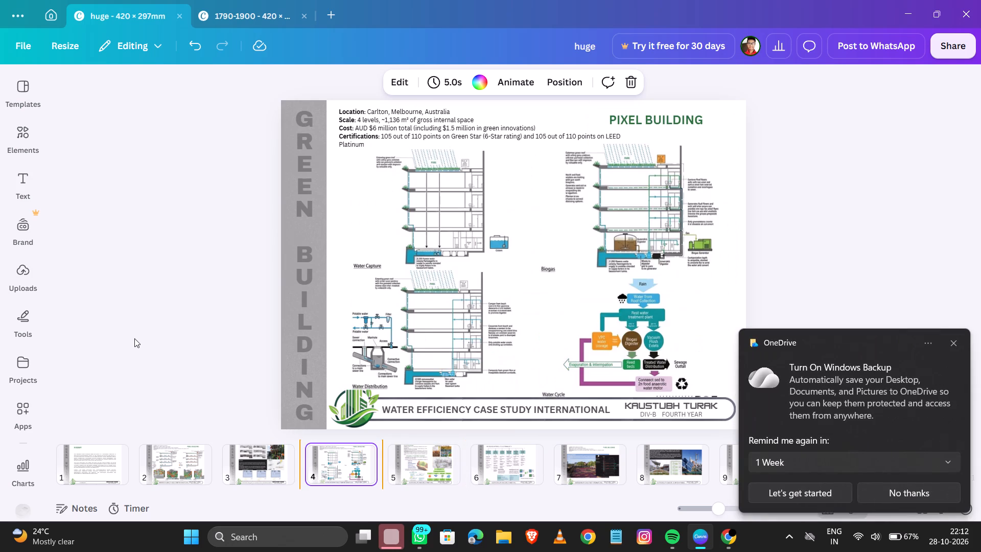
key(Left)
key(Right)
key(Right)
key(Right)
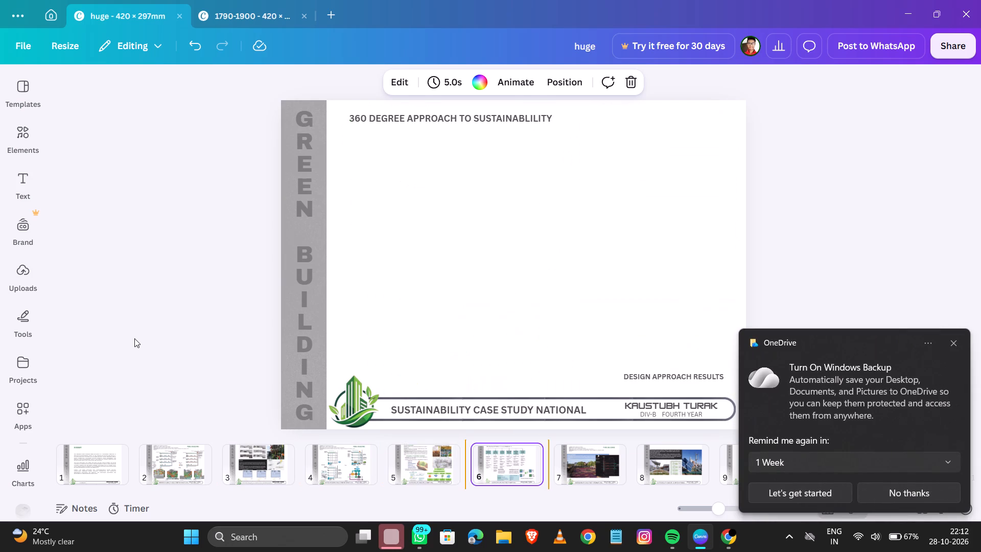
key(Left)
key(Right)
key(Right)
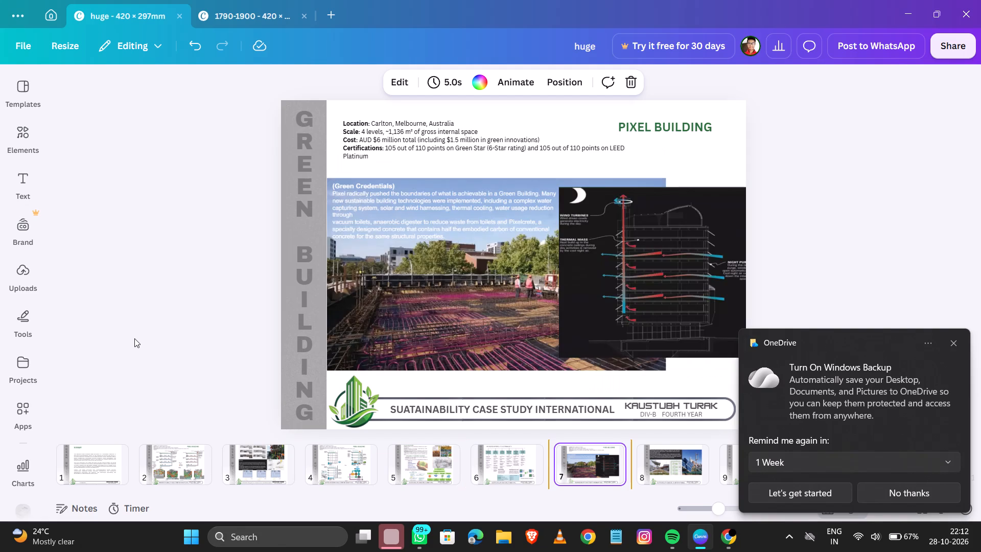
Compare pages 7 and 8, and nudge page 8's "SUATAINABILITY CASE STUDY INTERNATIONAL" footer title two steps right to match page 7.
key(Right)
key(Left)
key(Right)
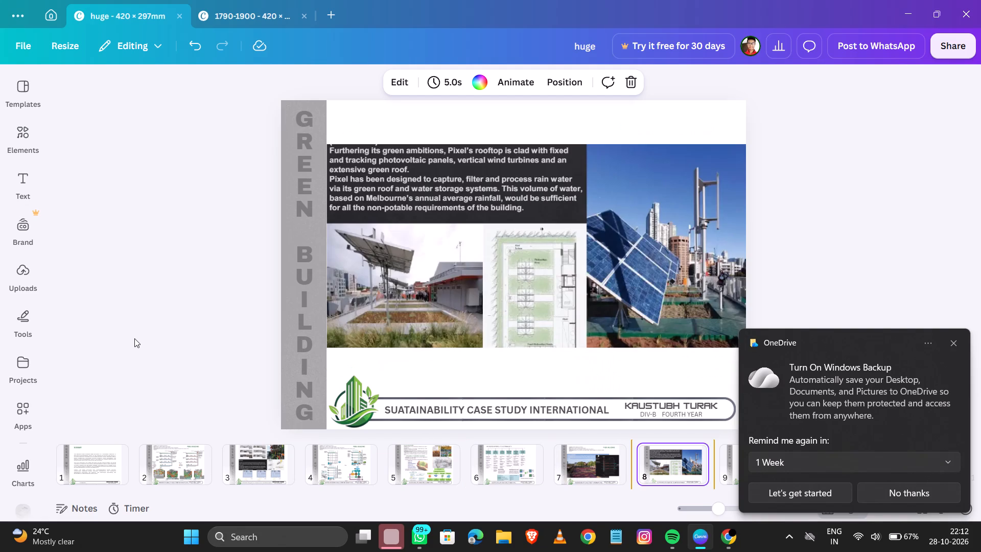
key(Left)
key(Left)
key(Right)
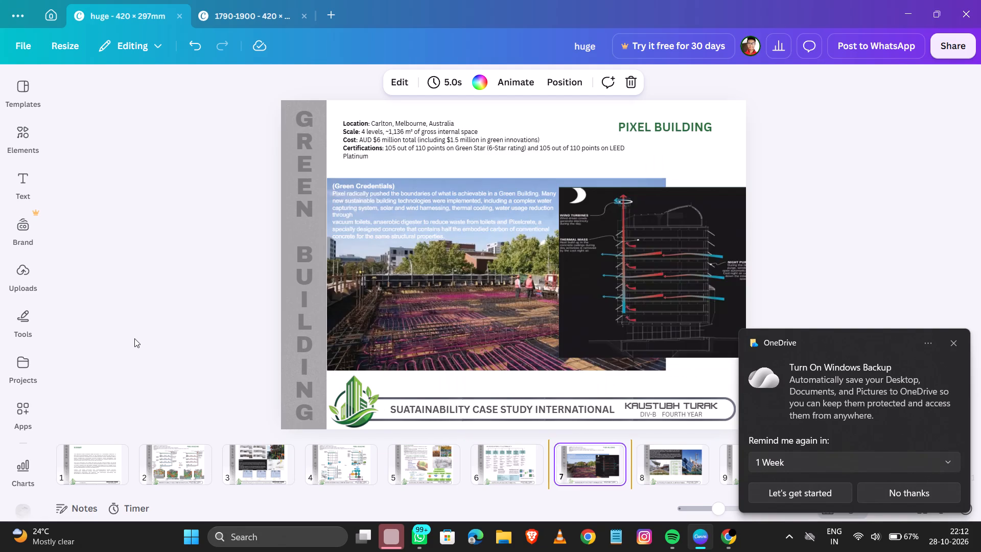
key(Right)
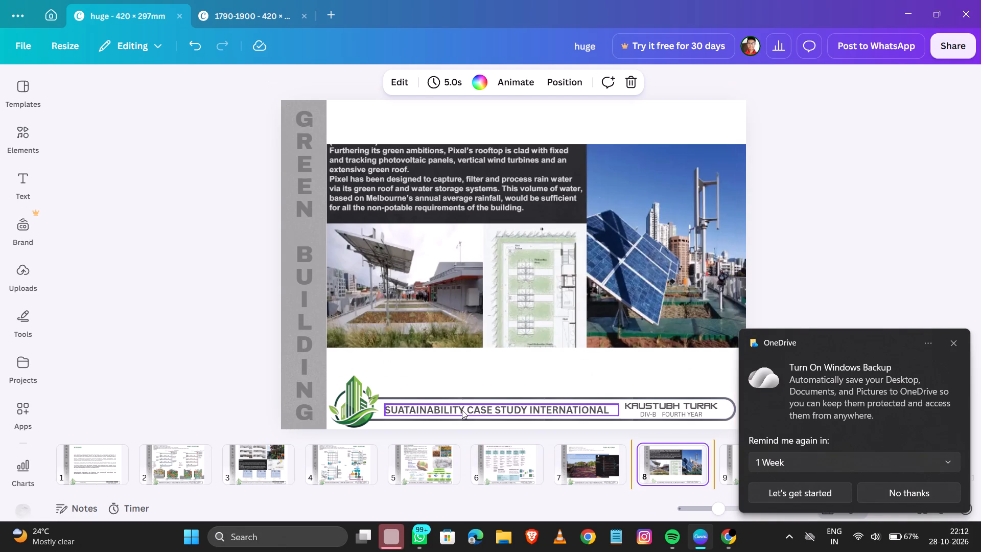
click(462, 410)
key(Right)
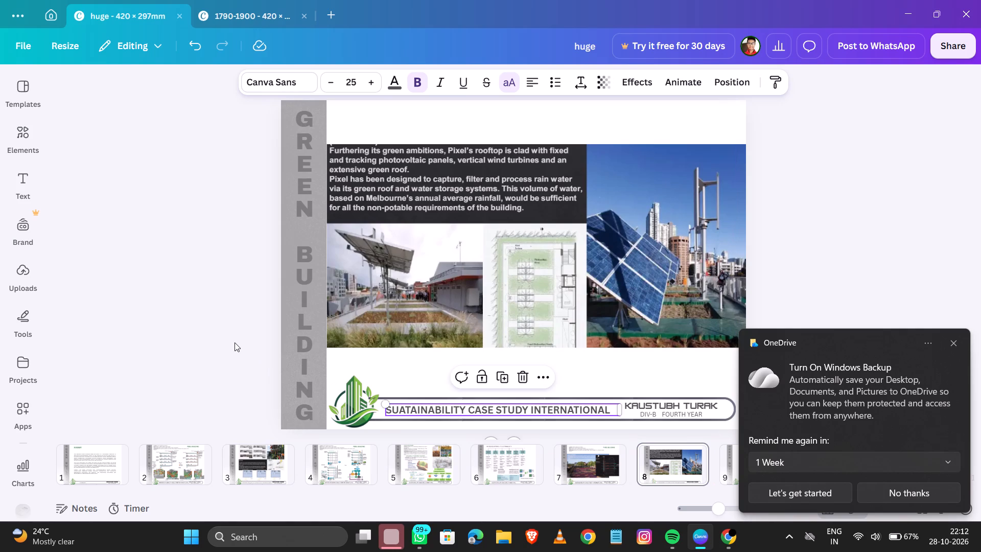
key(Right)
click(233, 342)
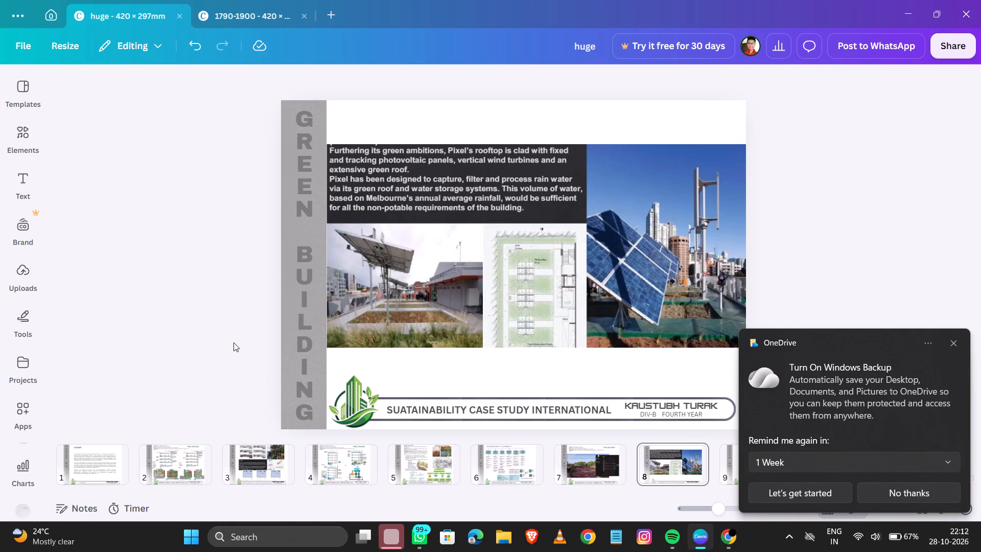
Nudge the footer title on page 8 two more steps right and one step up, checking its alignment against page 7.
key(Left)
key(Left)
key(Right)
key(Right)
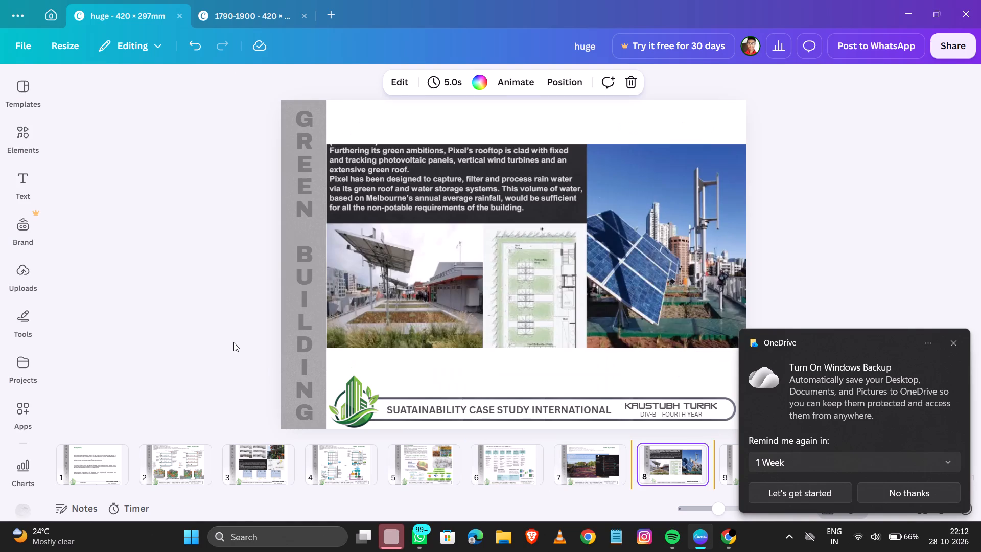
key(Left)
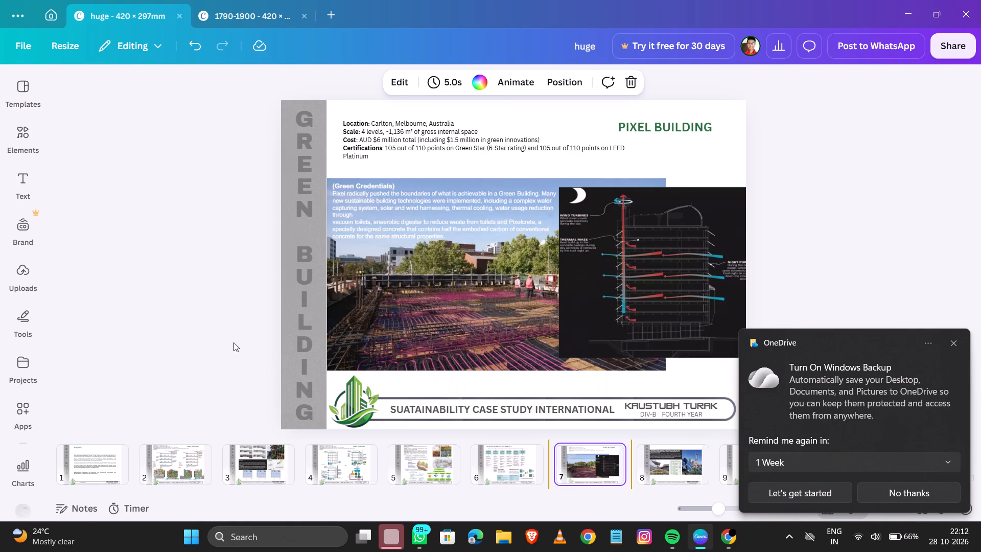
key(Right)
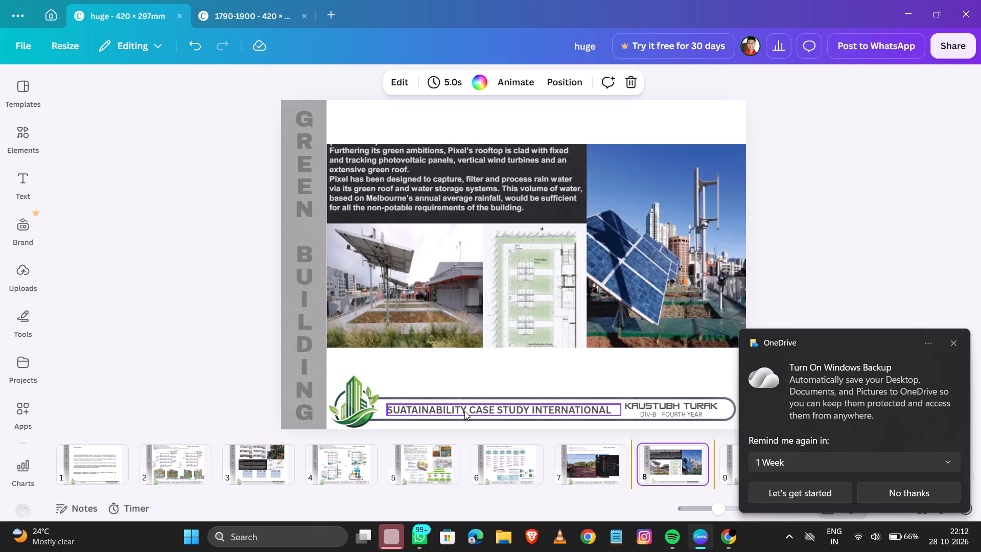
click(464, 411)
key(Right)
key(Right)
key(Up)
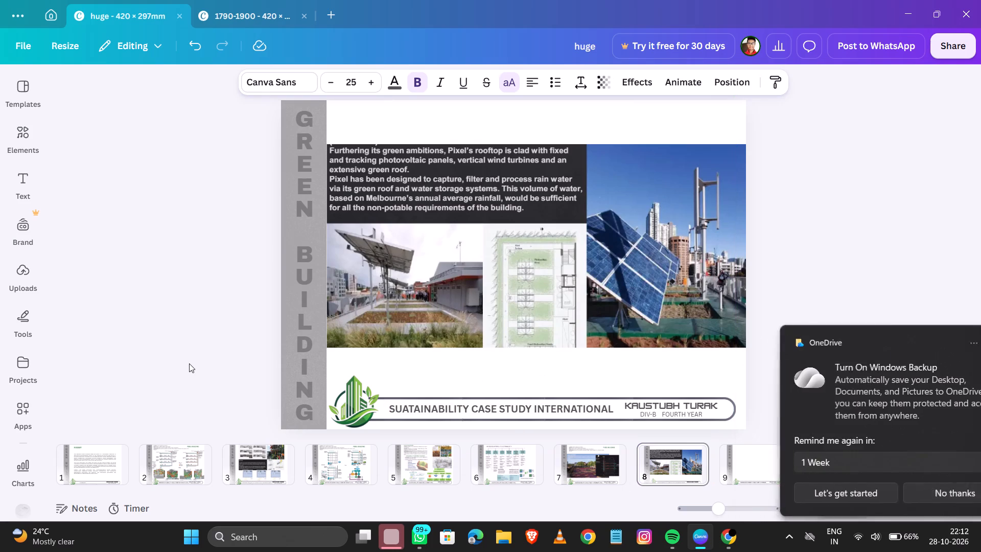
click(198, 363)
key(Left)
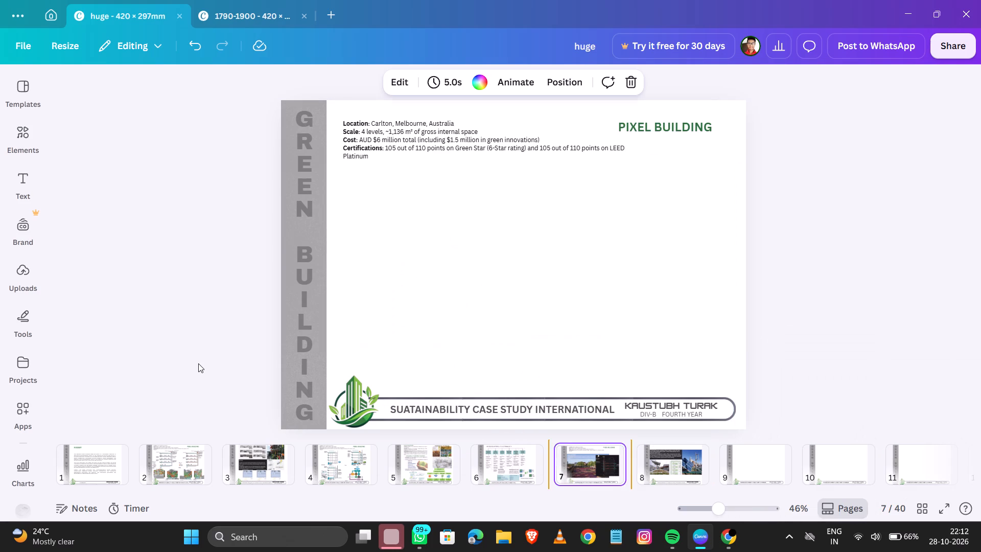
key(Right)
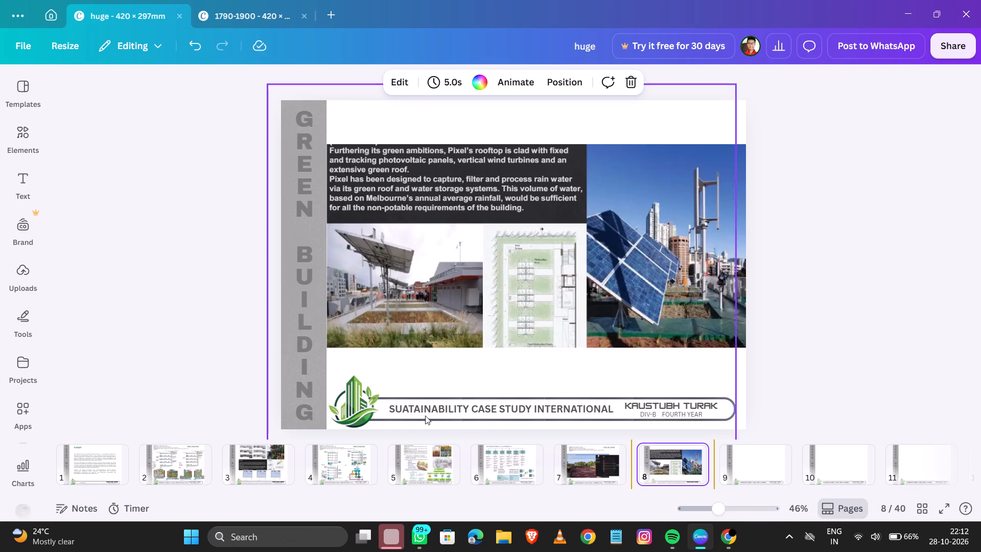
Nudge the "SUATAINABILITY CASE STUDY INTERNATIONAL" footer title on page 8 one step down and compare it with page 7.
click(425, 412)
key(Down)
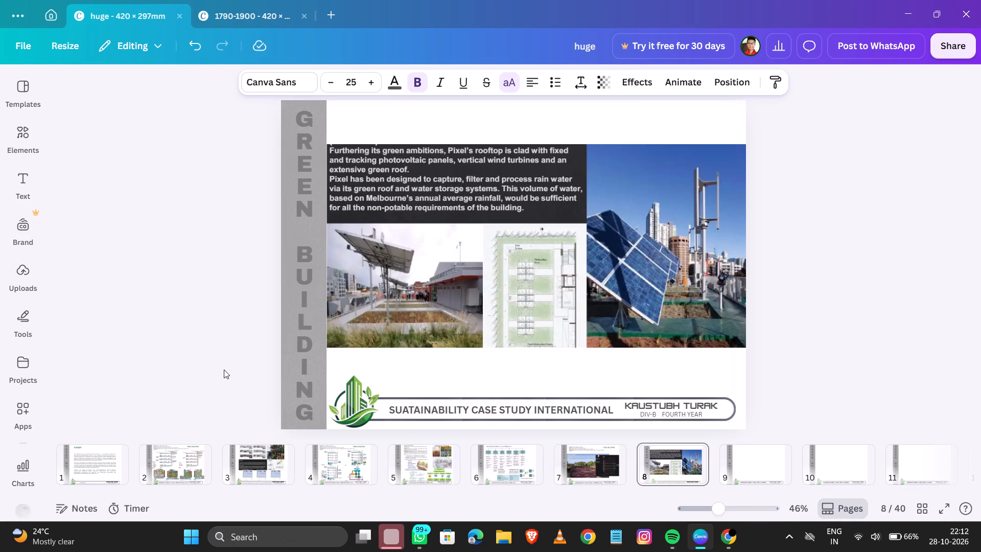
click(221, 370)
key(Left)
key(Right)
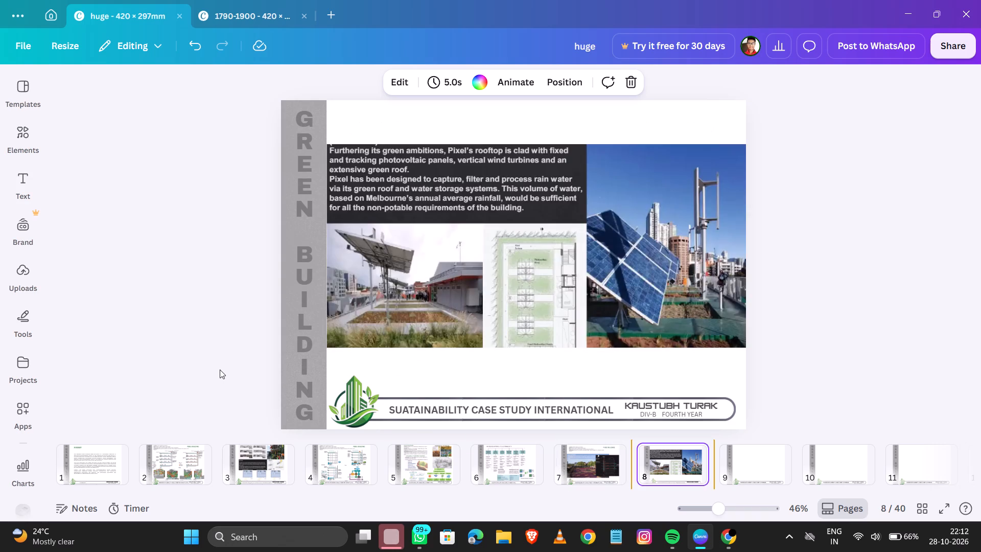
key(Left)
key(Right)
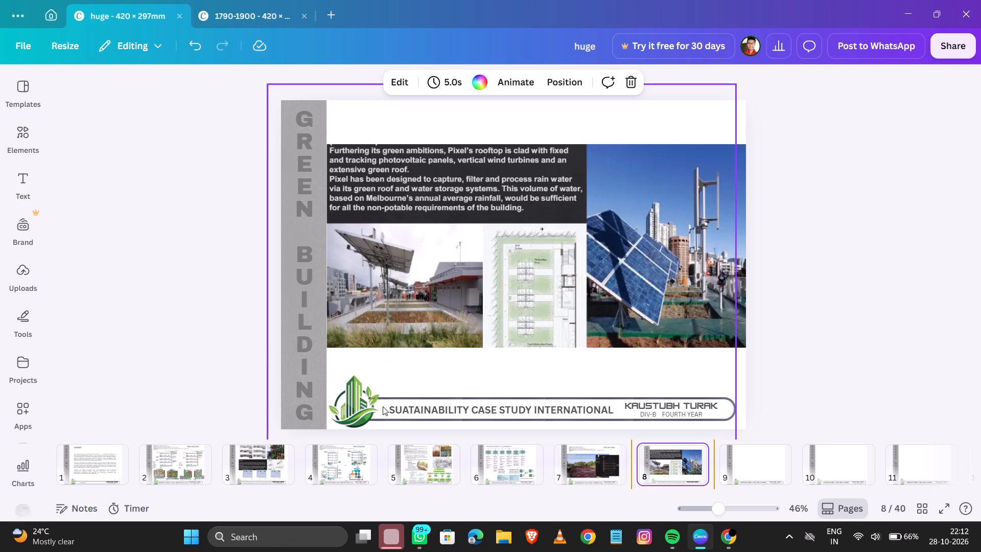
Nudge the footer title on page 8 one step left and check its alignment against page 7.
click(422, 411)
key(Left)
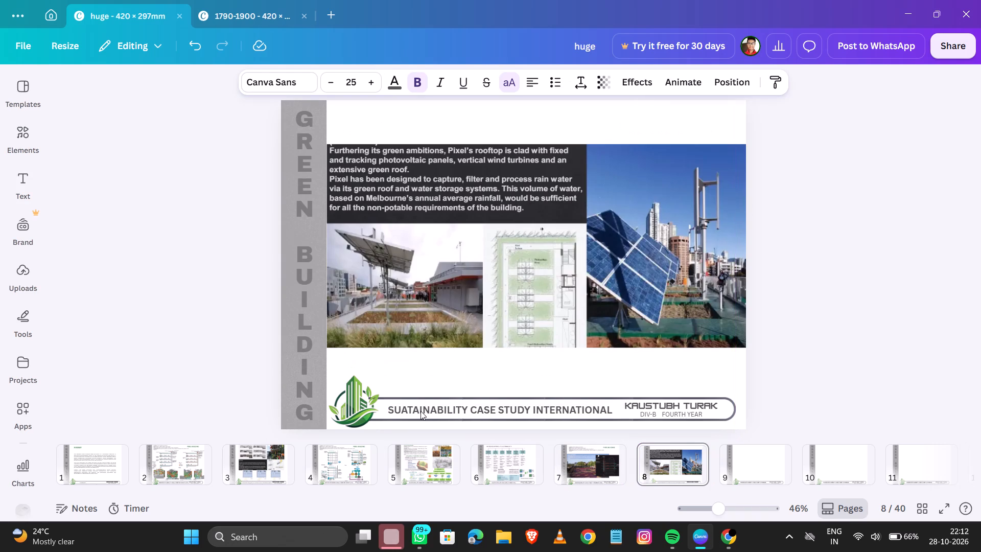
click(180, 285)
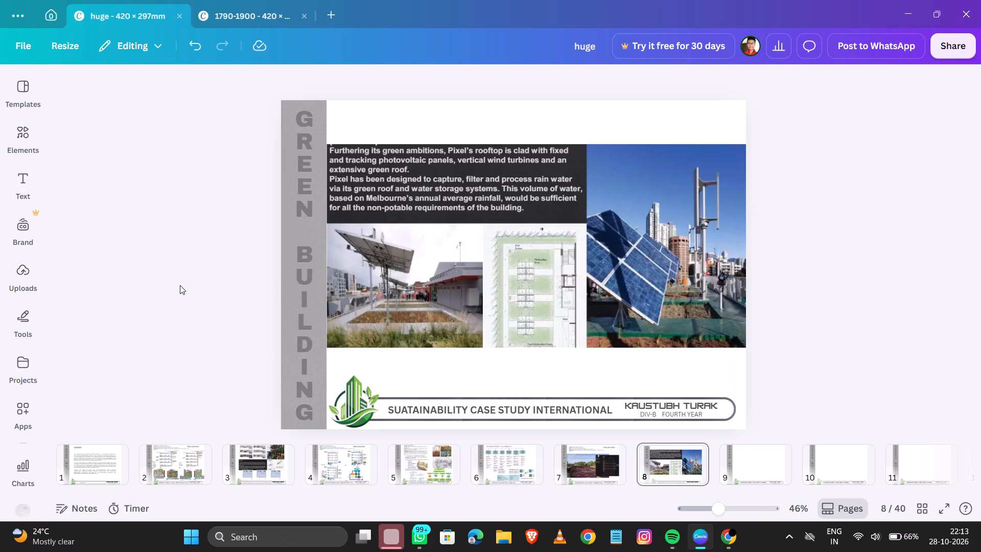
key(Left)
key(Right)
key(Left)
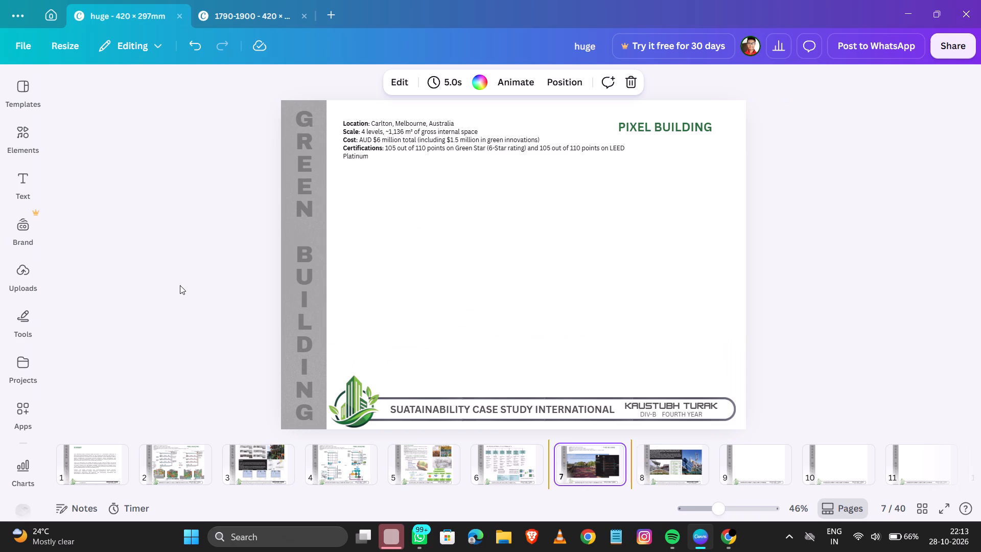
key(Right)
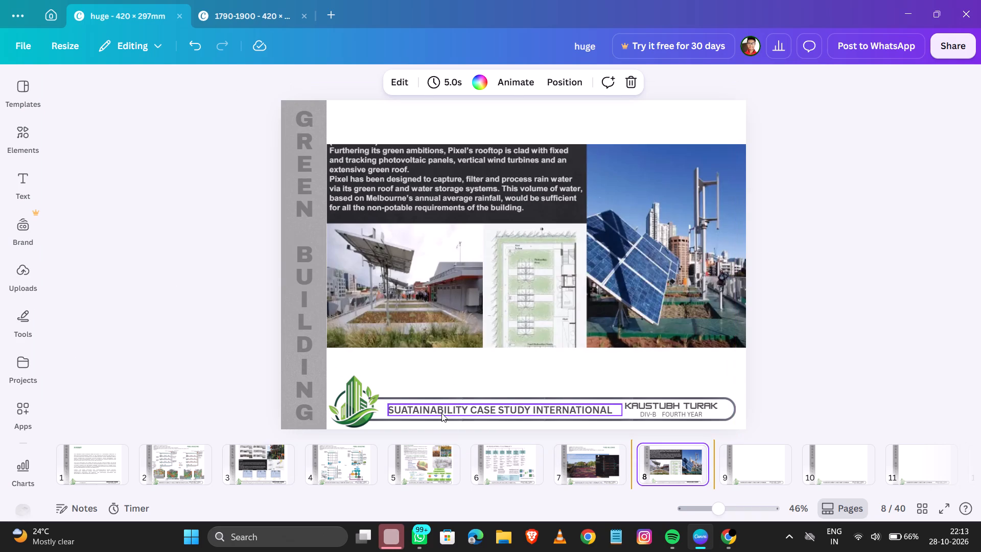
Compare the footer title placement between pages 7 and 8, inspecting the title's text box on each page.
click(441, 413)
click(147, 330)
key(Left)
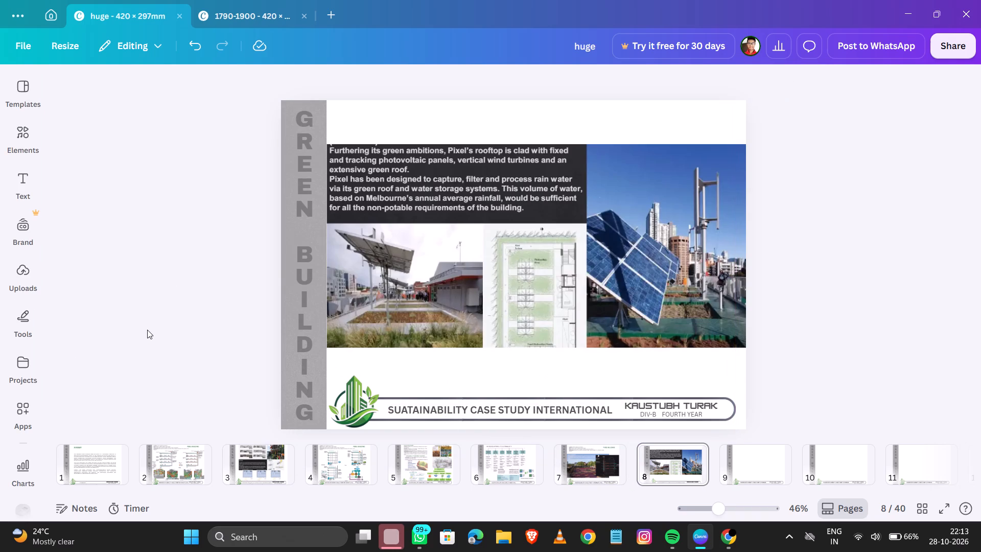
click(434, 413)
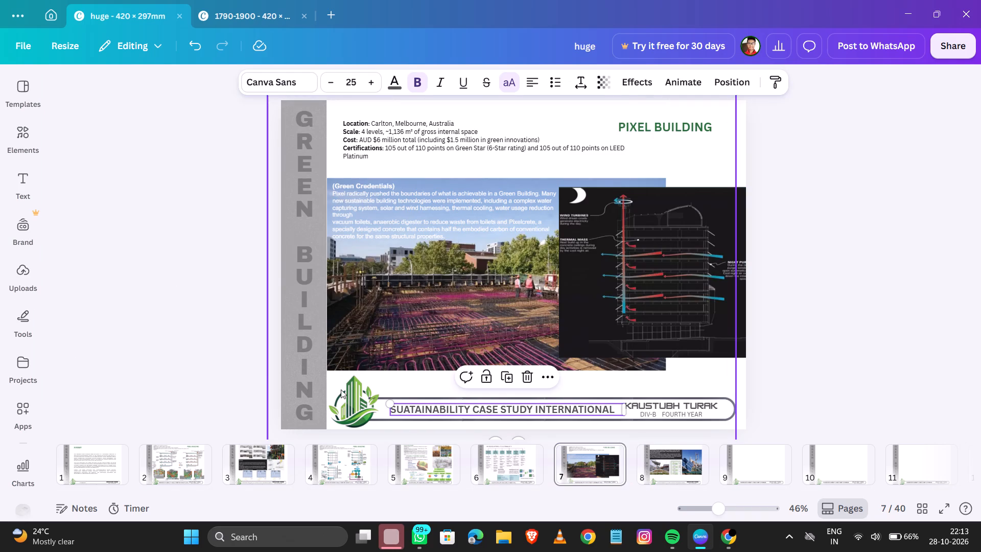
click(166, 361)
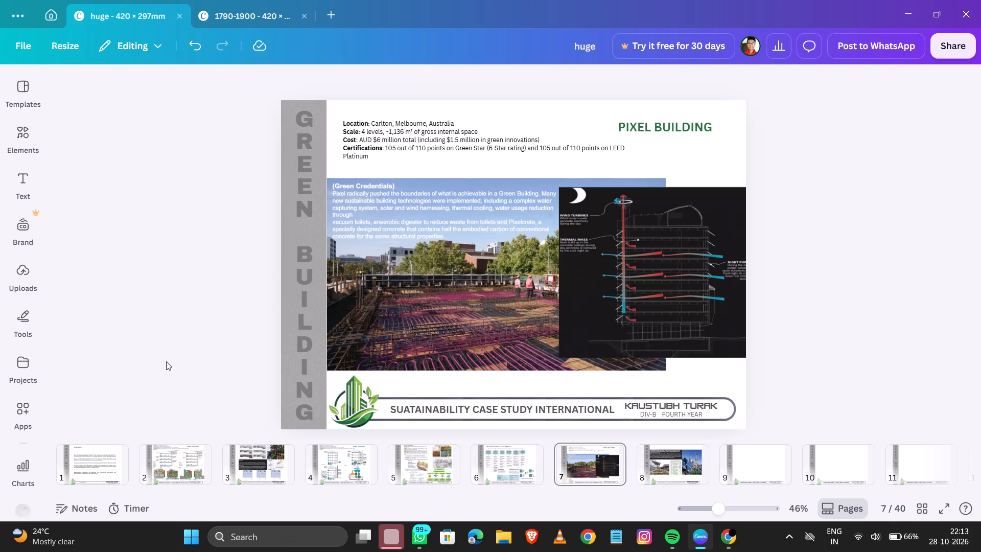
key(Right)
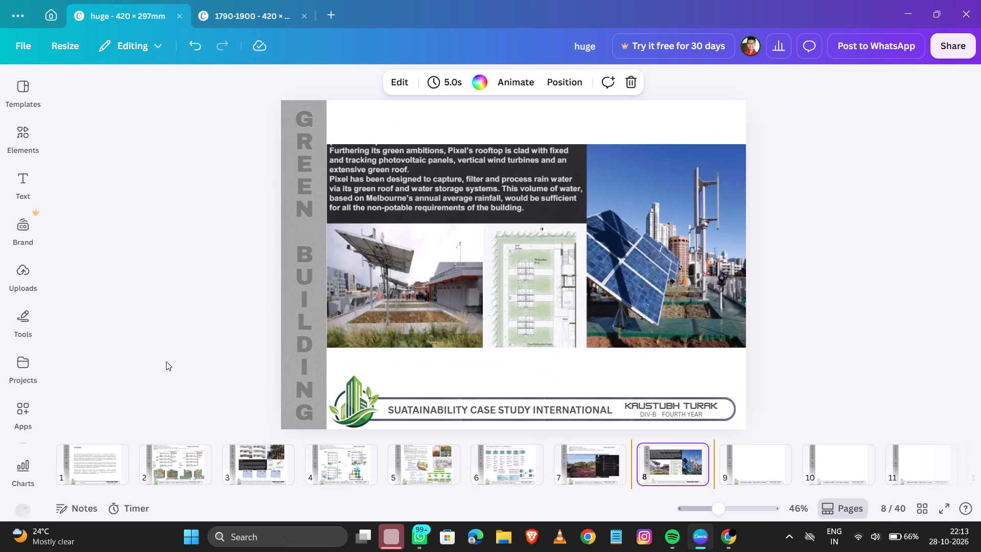
key(Left)
key(Right)
key(Left)
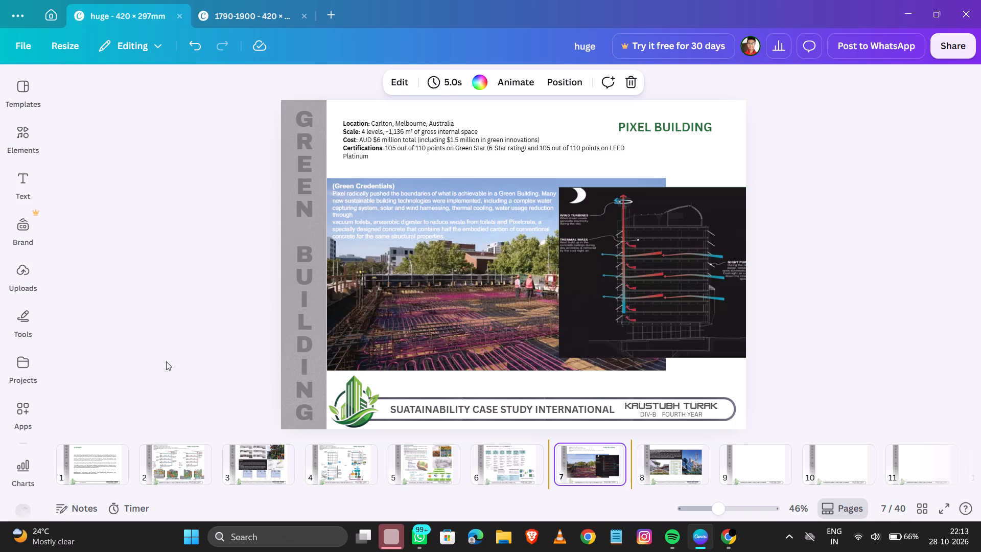
Nudge the "SUATAINABILITY CASE STUDY INTERNATIONAL" footer title on page 7 one step right and compare it with page 8.
click(396, 401)
click(402, 416)
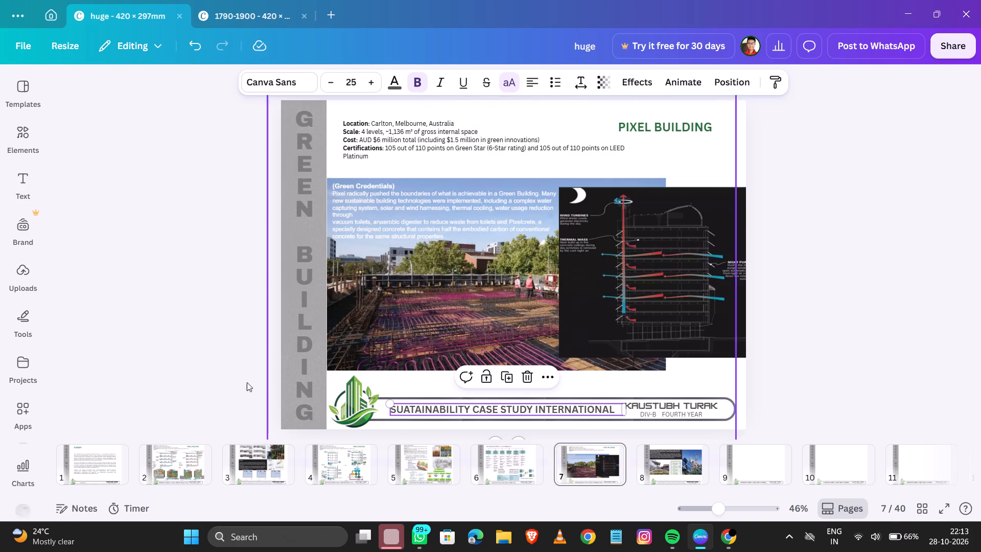
key(Right)
click(152, 352)
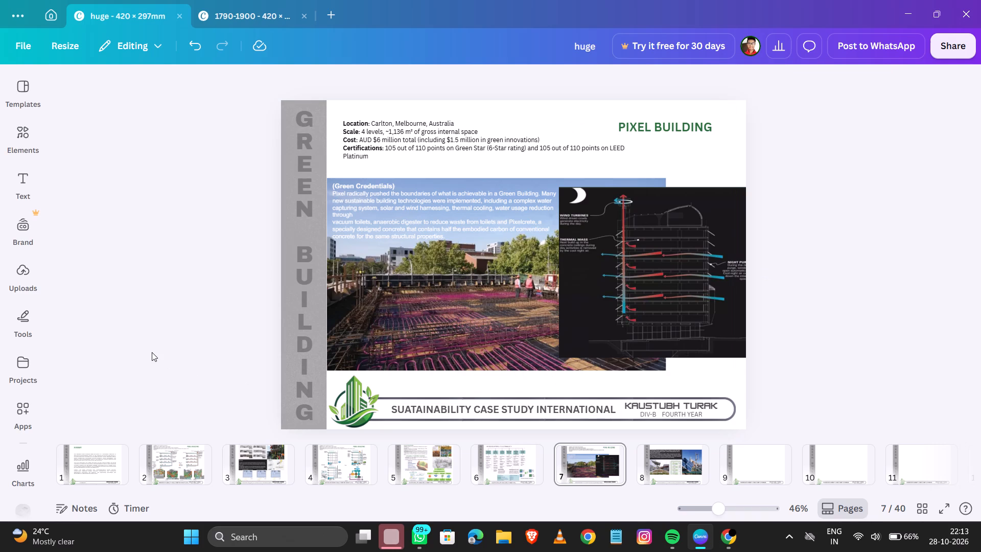
key(Right)
key(Left)
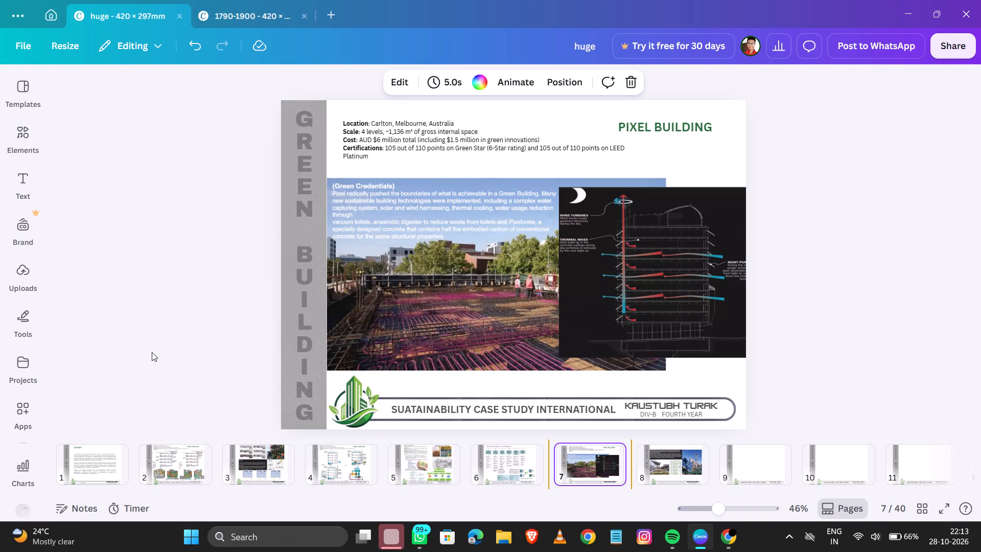
key(Right)
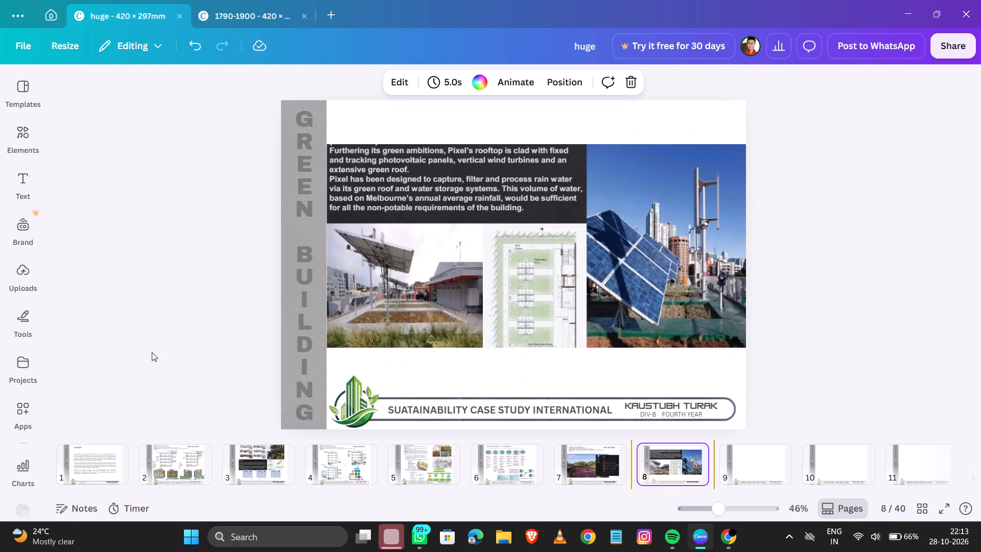
key(Left)
key(Right)
key(Left)
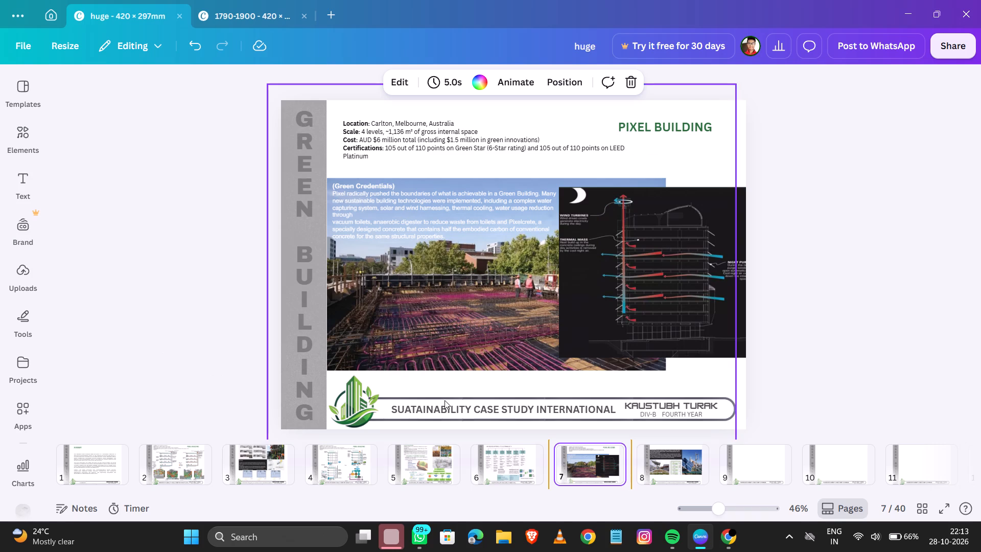
Nudge the footer title on page 7 two steps left and check its alignment against page 8.
click(445, 407)
key(Left)
key(Left)
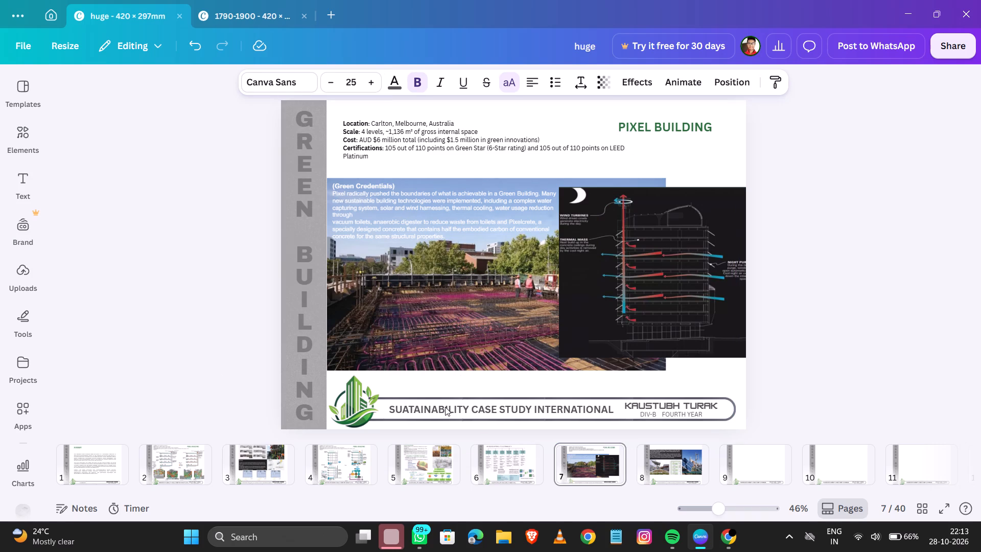
click(160, 341)
key(Right)
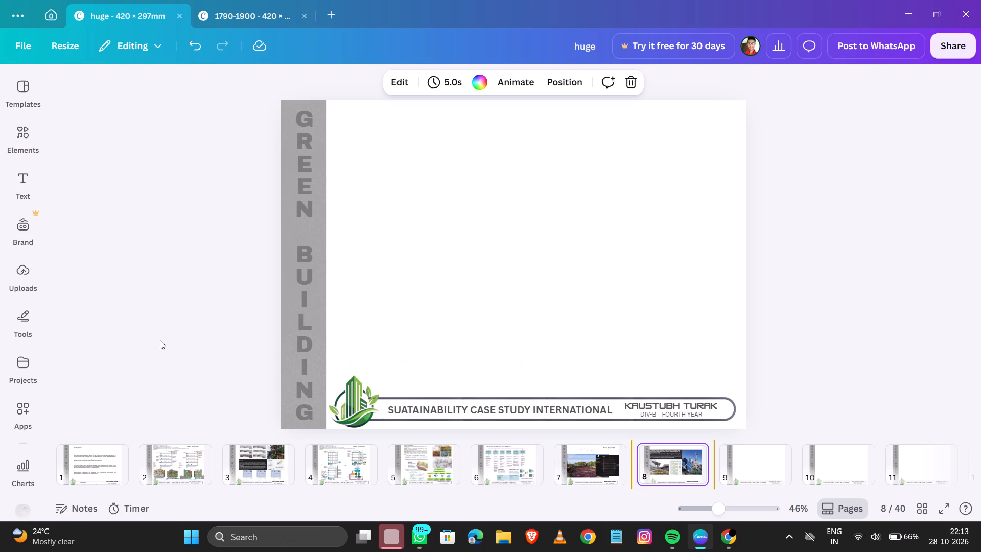
key(Left)
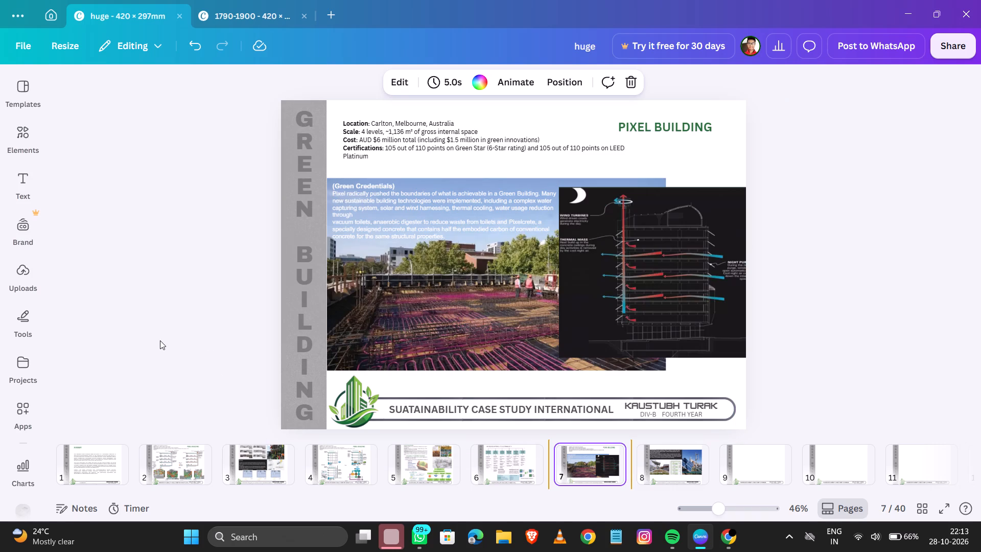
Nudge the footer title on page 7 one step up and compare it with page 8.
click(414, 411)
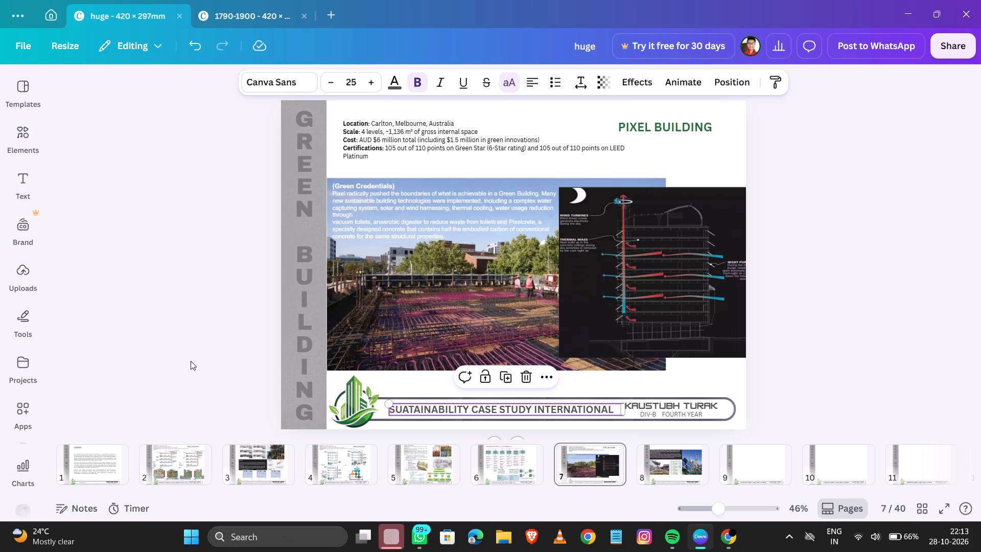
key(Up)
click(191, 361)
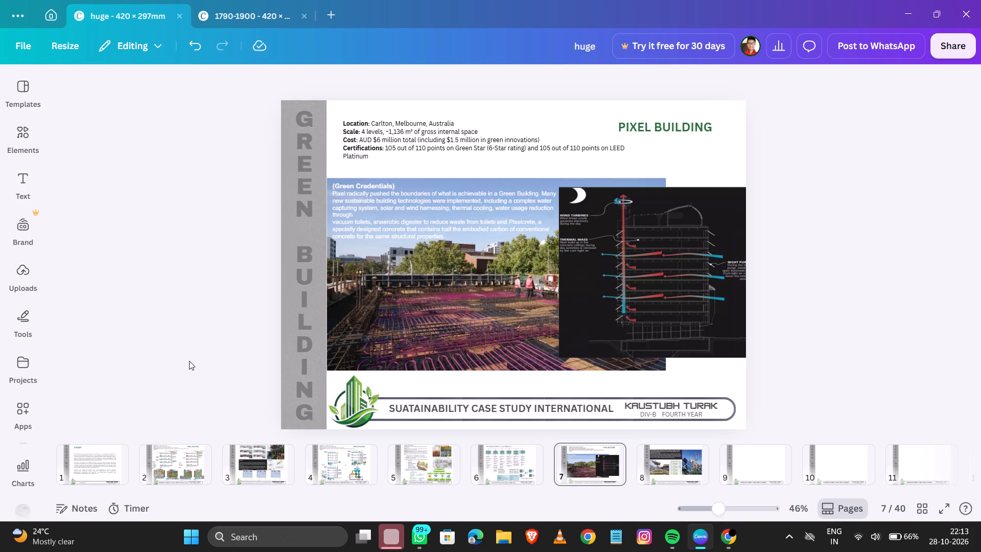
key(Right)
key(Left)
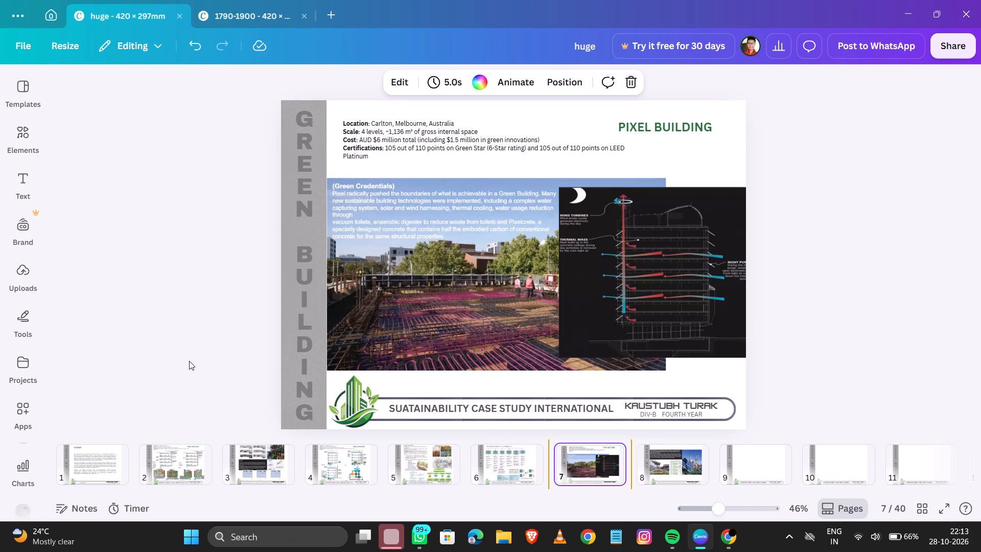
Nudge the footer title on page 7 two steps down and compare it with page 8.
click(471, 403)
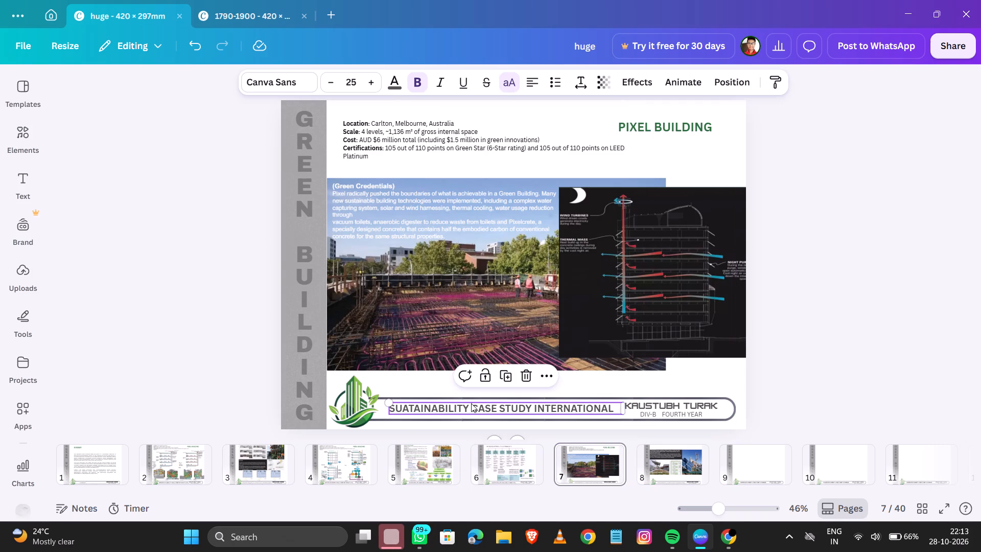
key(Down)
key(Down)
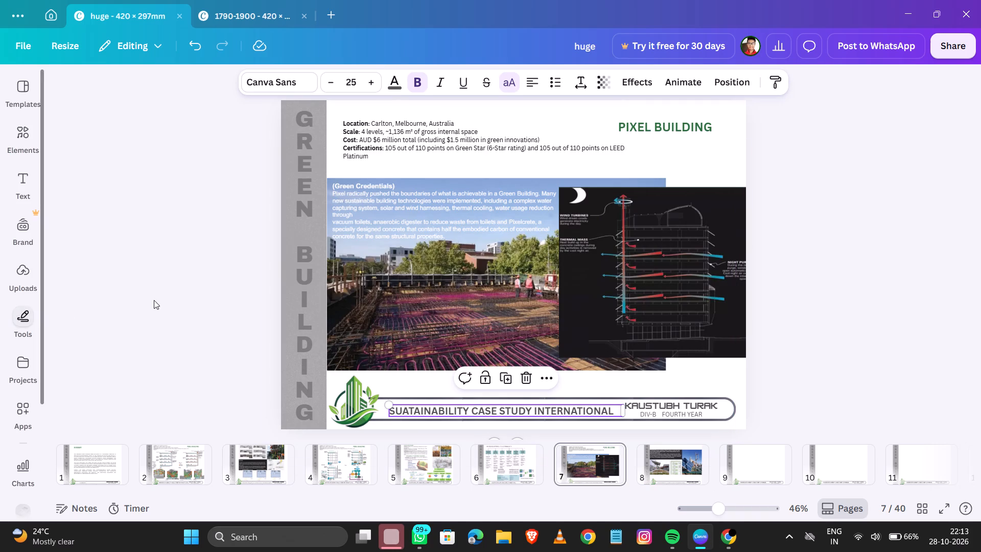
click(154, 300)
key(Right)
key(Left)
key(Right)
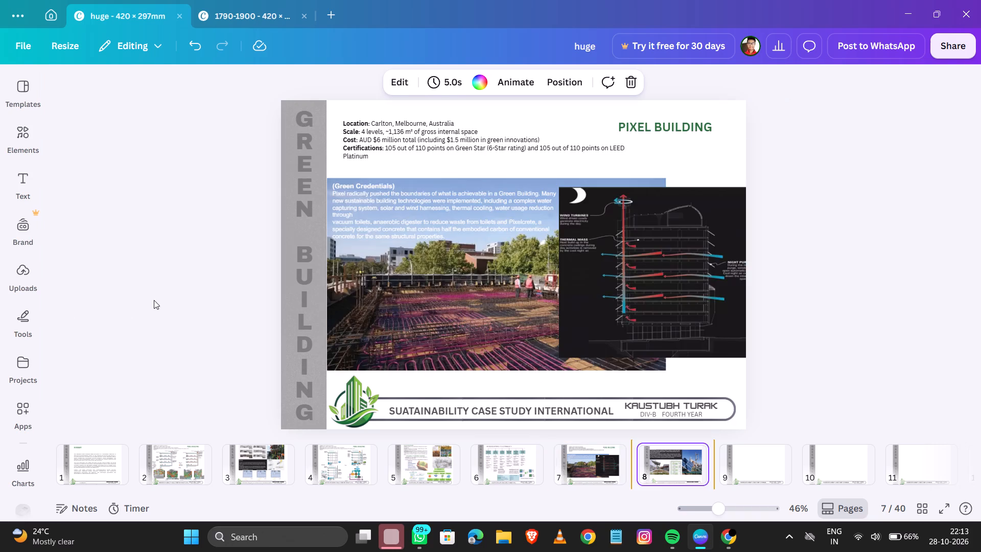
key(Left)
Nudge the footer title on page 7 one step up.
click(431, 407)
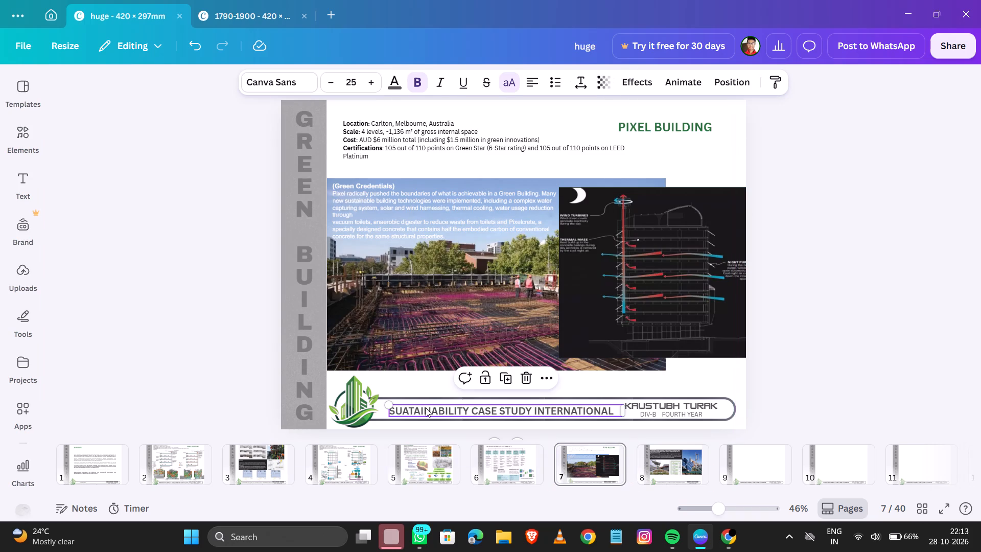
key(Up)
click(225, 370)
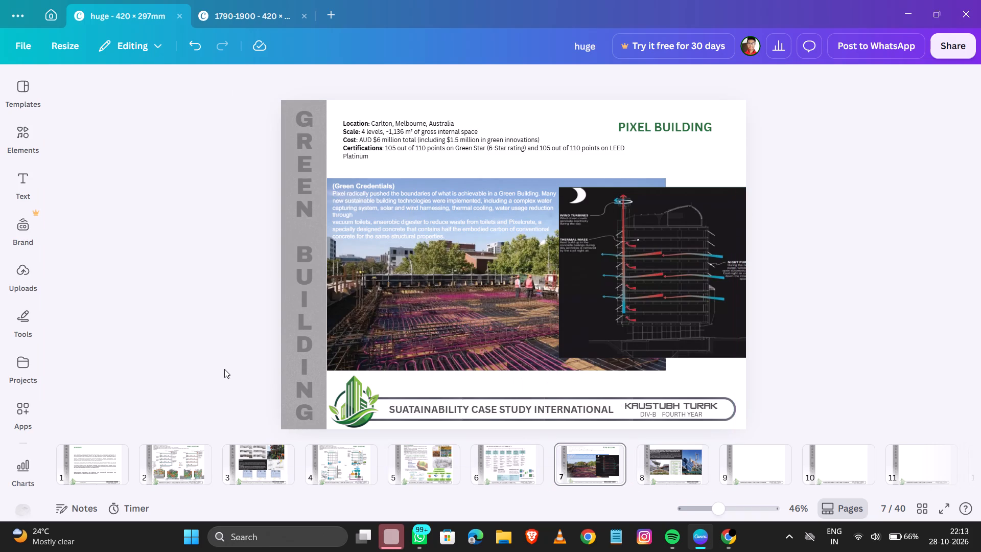
Compare the footer title placement across pages 8, 9 and 10.
key(Right)
key(Right)
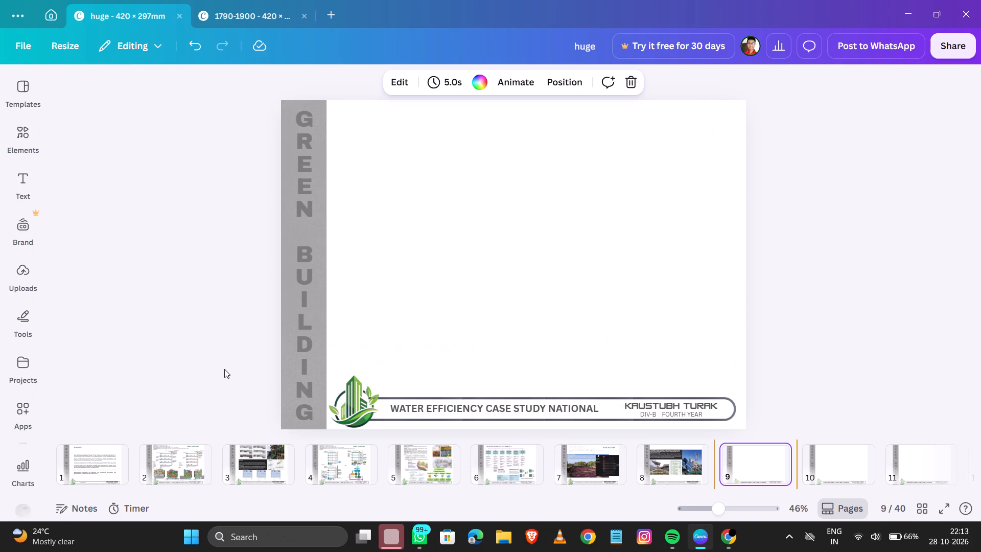
key(Left)
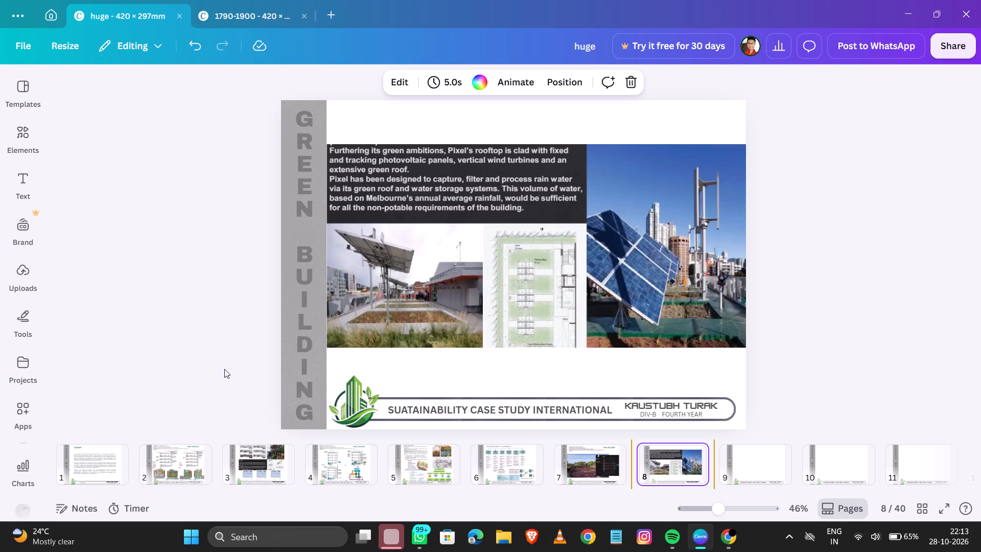
key(Right)
key(Right)
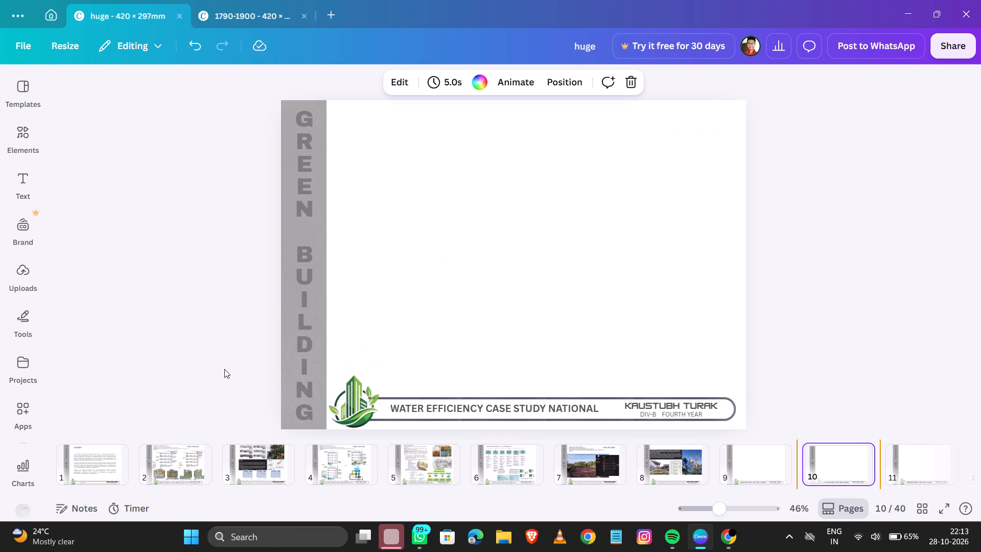
key(Left)
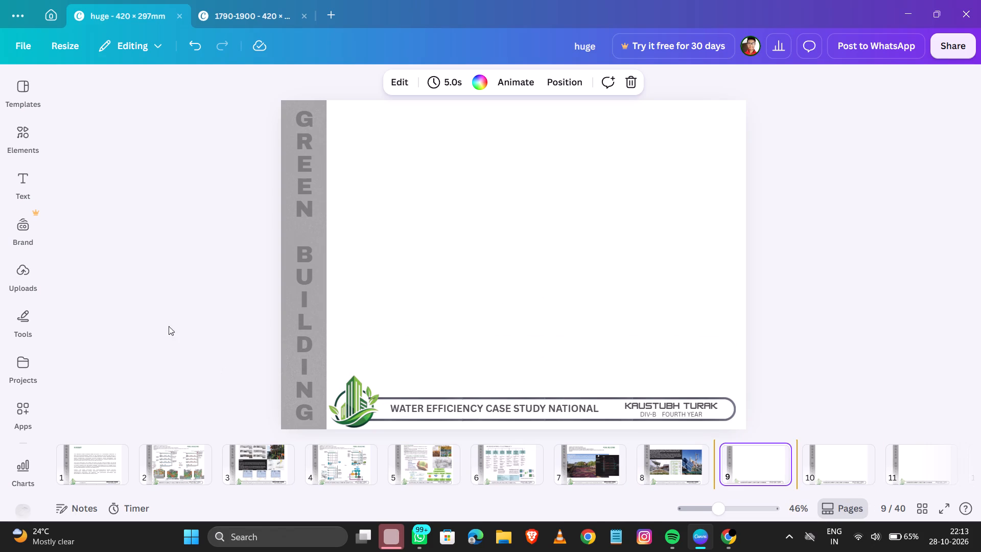
Change the footer title on page 9 to "ENERGY EFFICIENCY CASE STUDY NATIONAL".
click(437, 404)
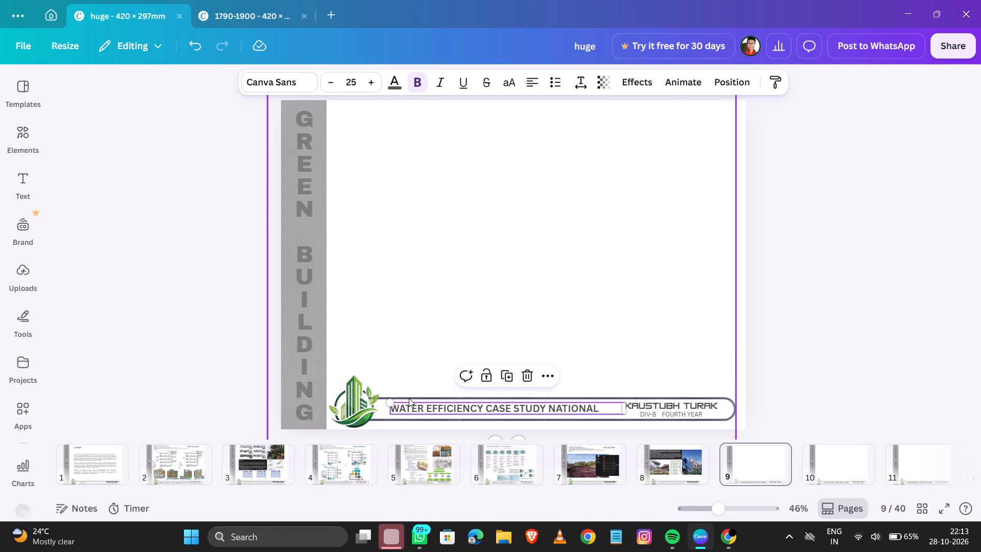
click(420, 405)
click(424, 407)
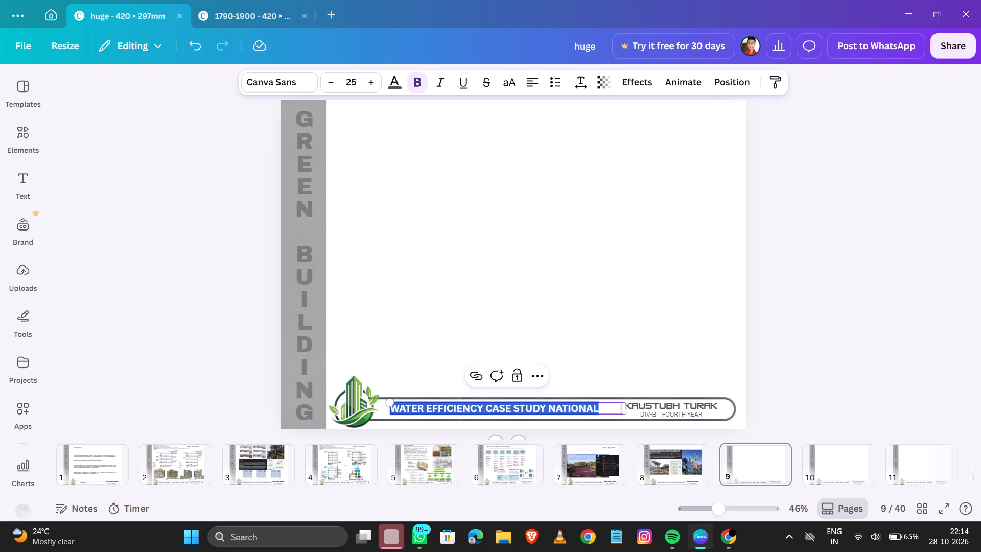
key(BackSpace)
key(BackSpace)
key(BackSpace)
key(BackSpace)
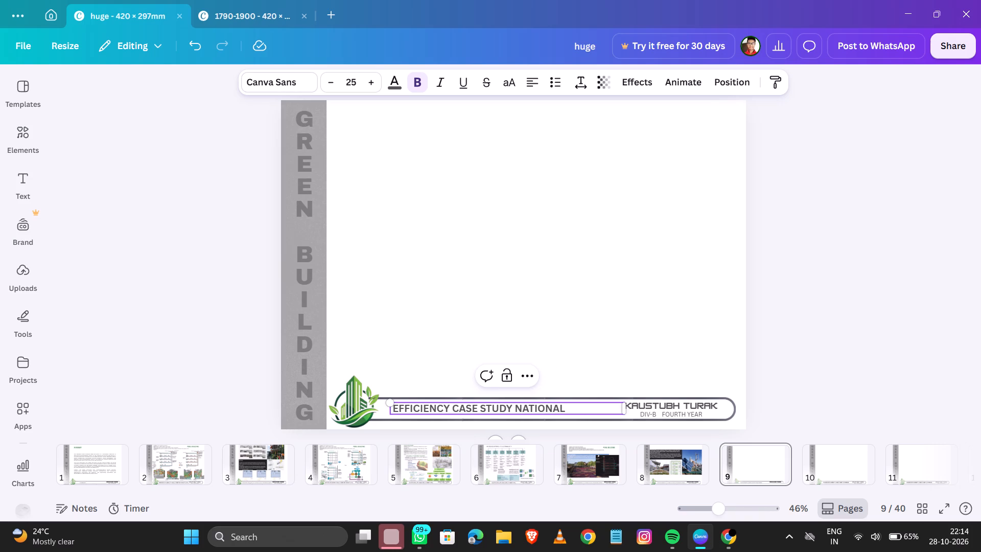
key(BackSpace)
key(BackSpace)
text(en)
key(BackSpace)
key(BackSpace)
text(ENER)
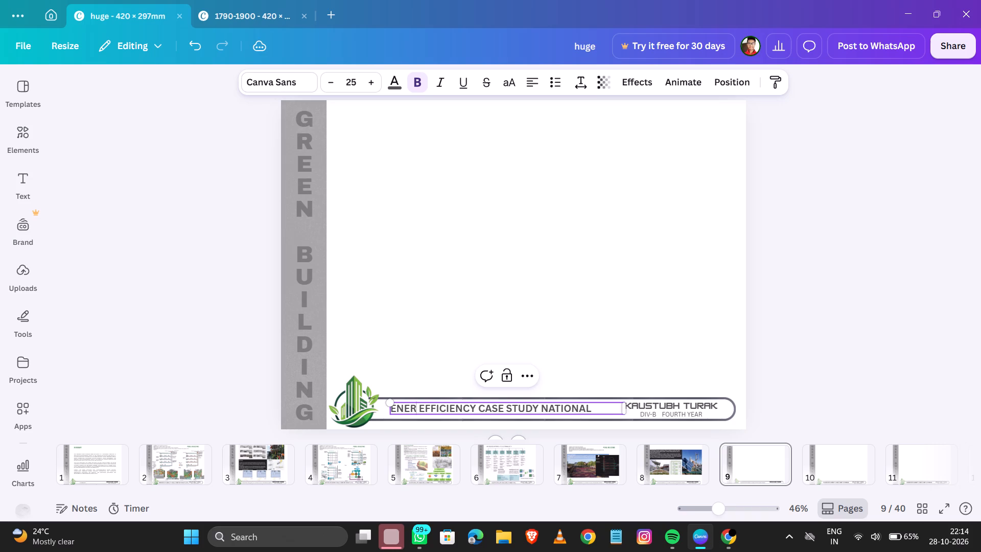
text(GY)
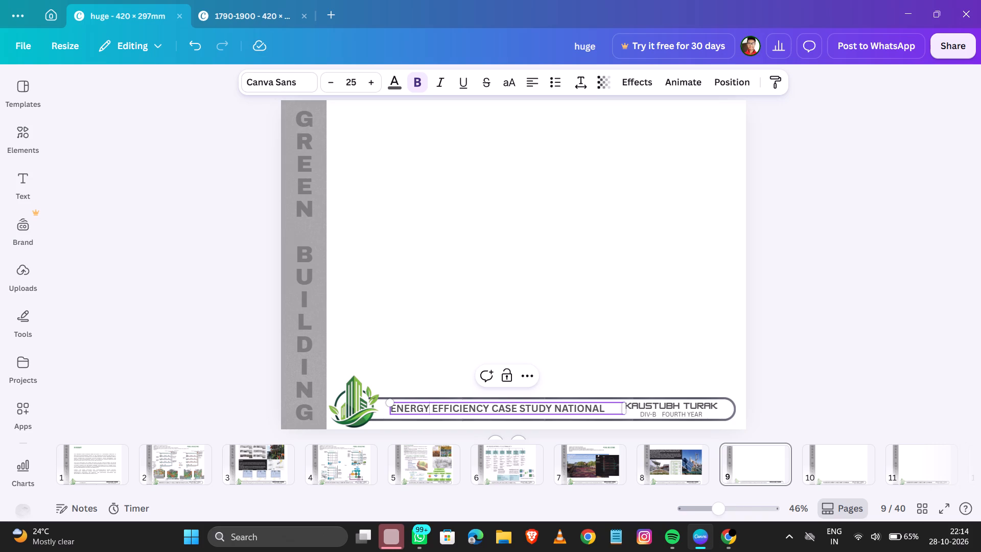
click(211, 345)
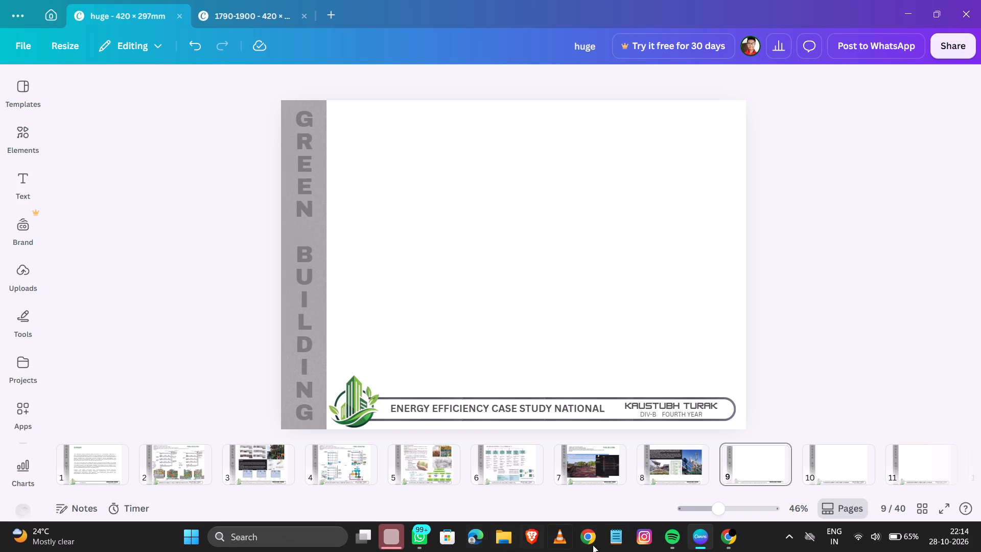
Switch to Brave and examine the Energy Efficiency slide in the CII-Sohrabji Godrej presentation on SlideShare.
click(535, 533)
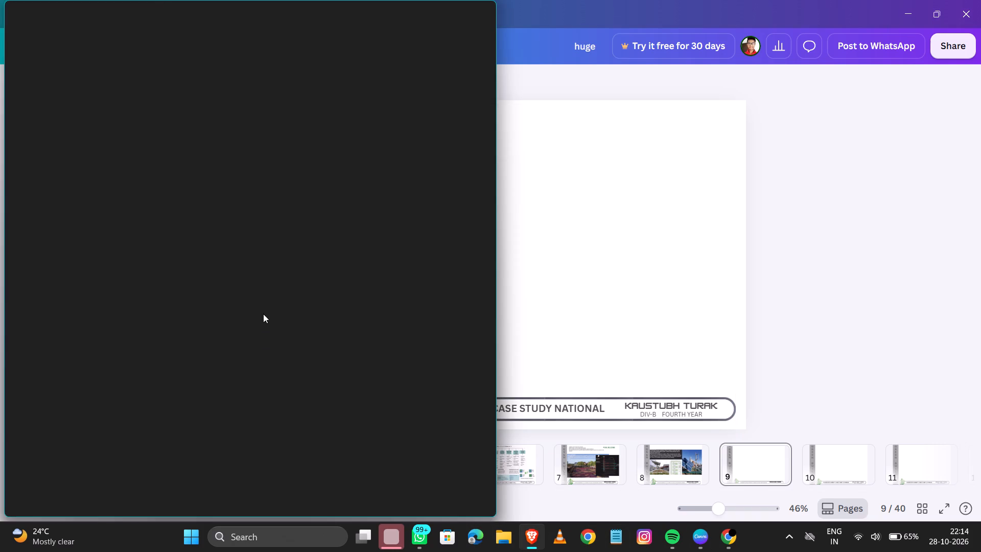
click(455, 7)
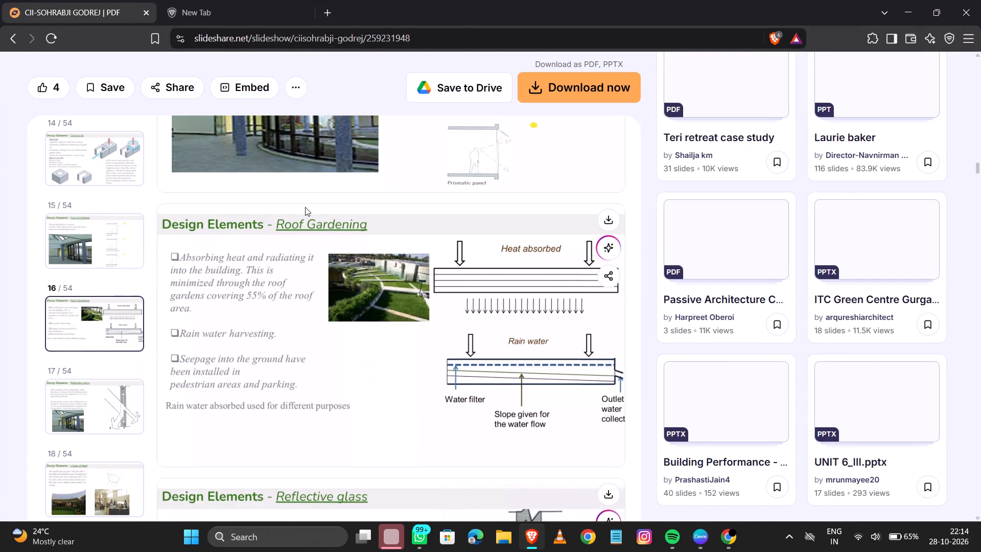
scroll(322, 328, down, 6)
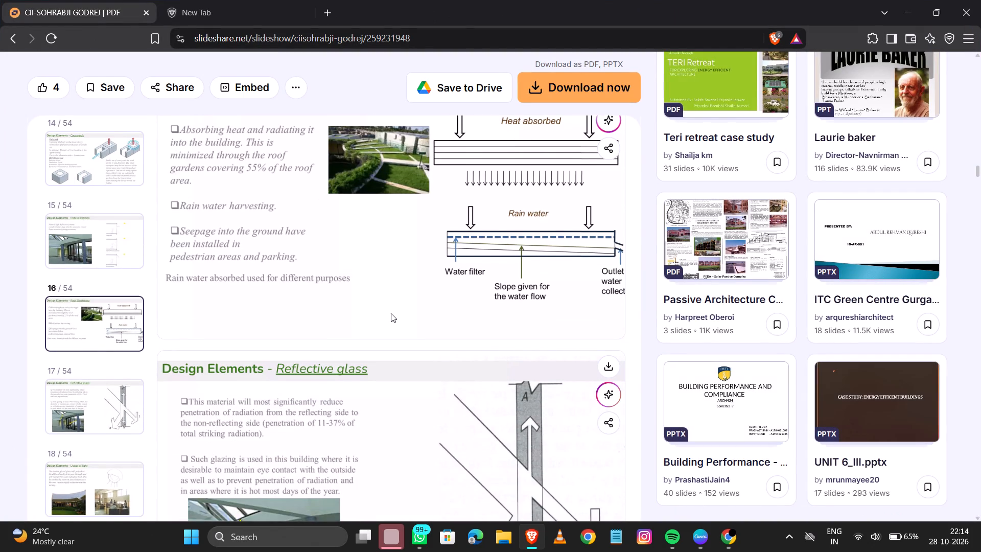
scroll(394, 315, up, 5)
scroll(380, 367, down, 1)
middle_click(380, 367)
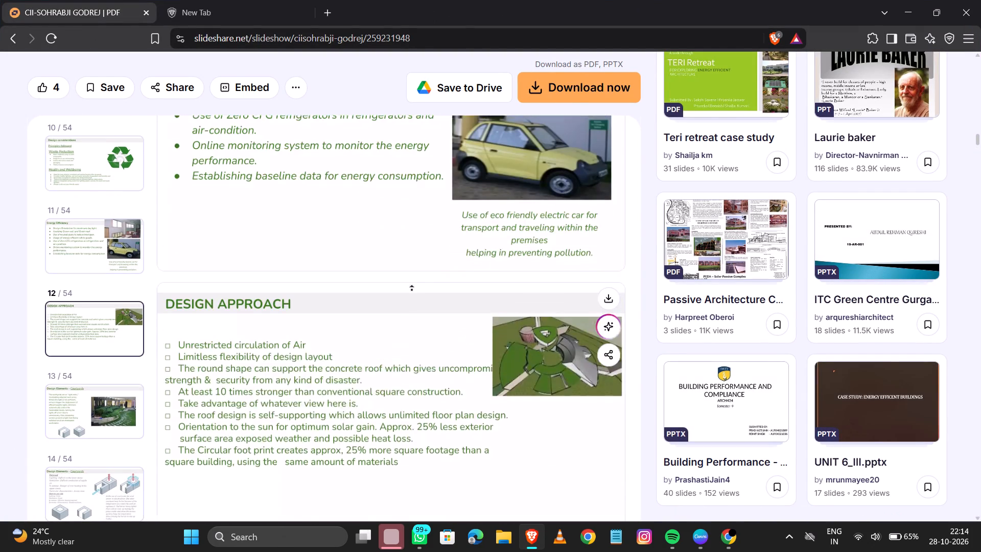
click(389, 324)
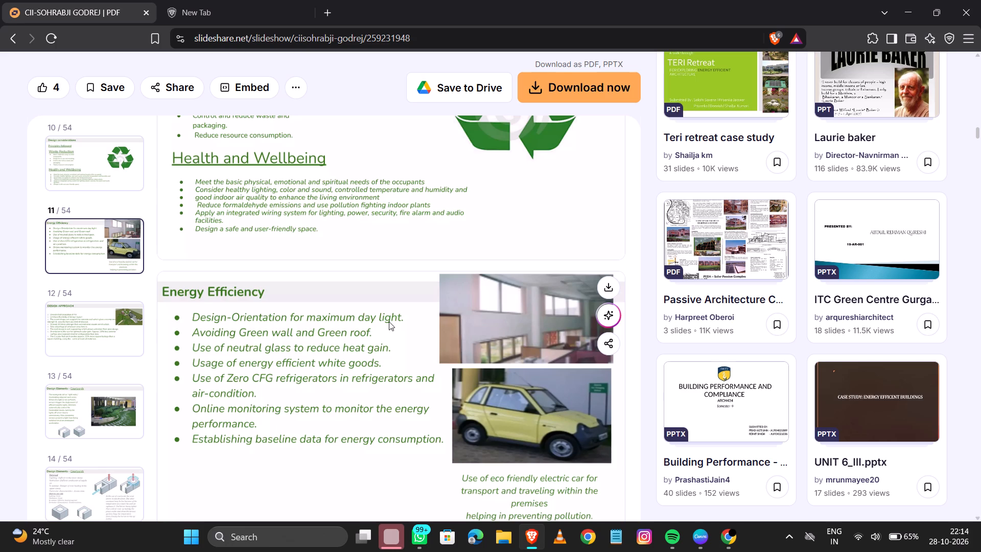
scroll(361, 310, down, 3)
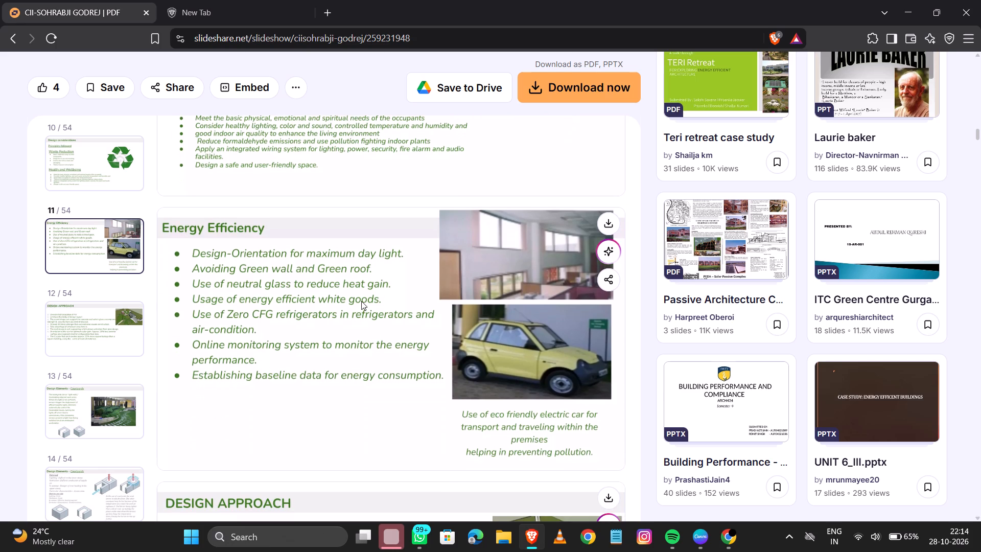
drag(169, 255, 267, 266)
drag(214, 253, 332, 290)
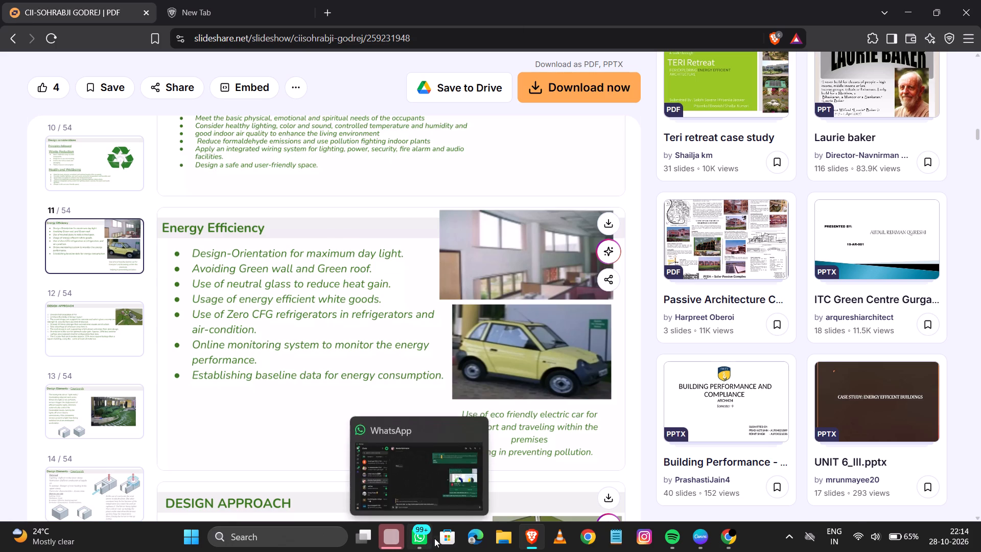
Copy the Energy Efficiency screenshot with the wetland and solar panel photos from the File Explorer Gallery and paste it onto page 9 in Canva.
click(503, 540)
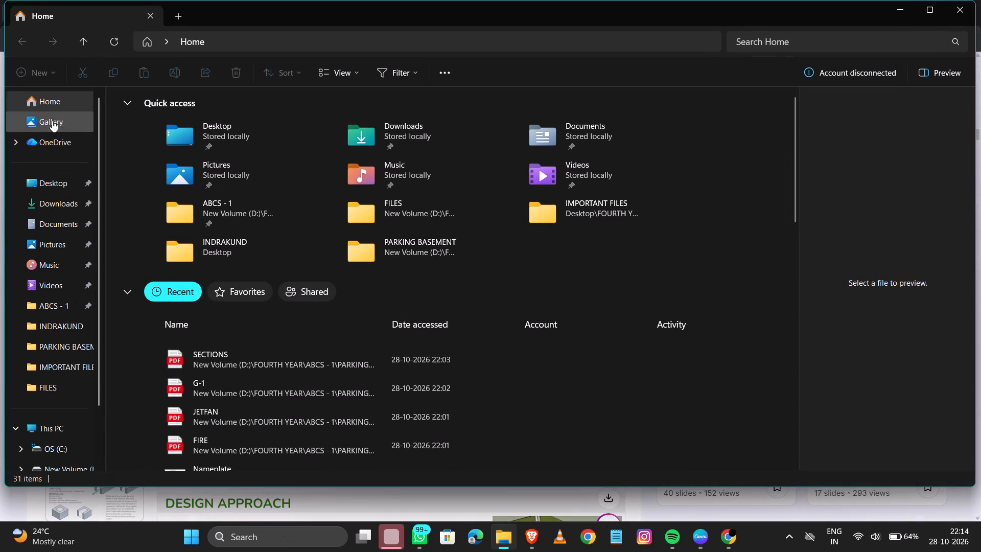
click(52, 121)
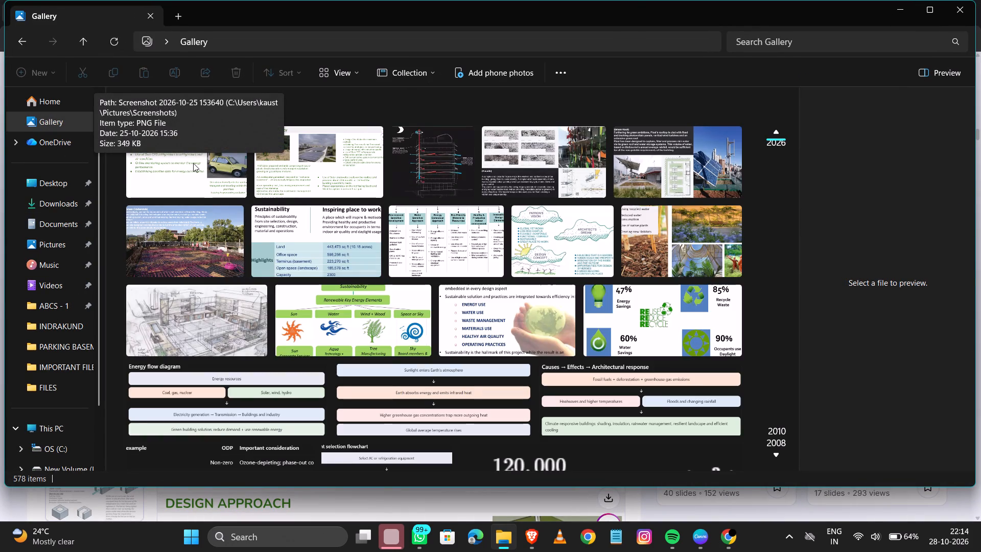
click(348, 167)
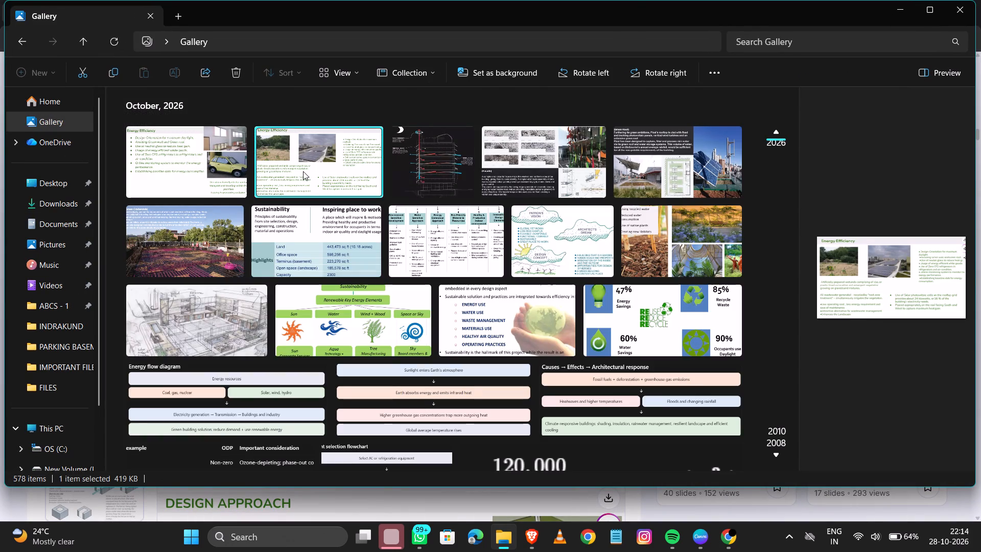
key(ctrl+c)
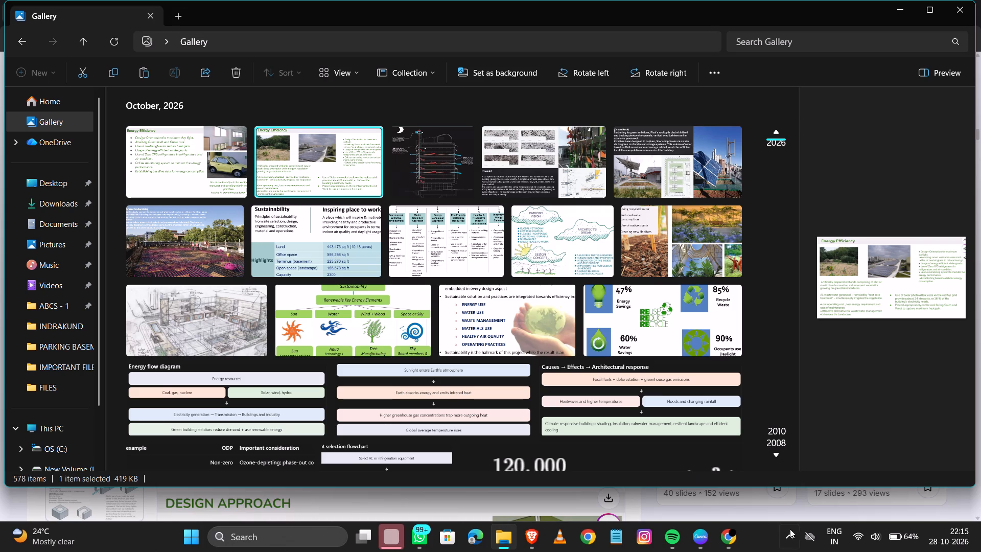
click(709, 539)
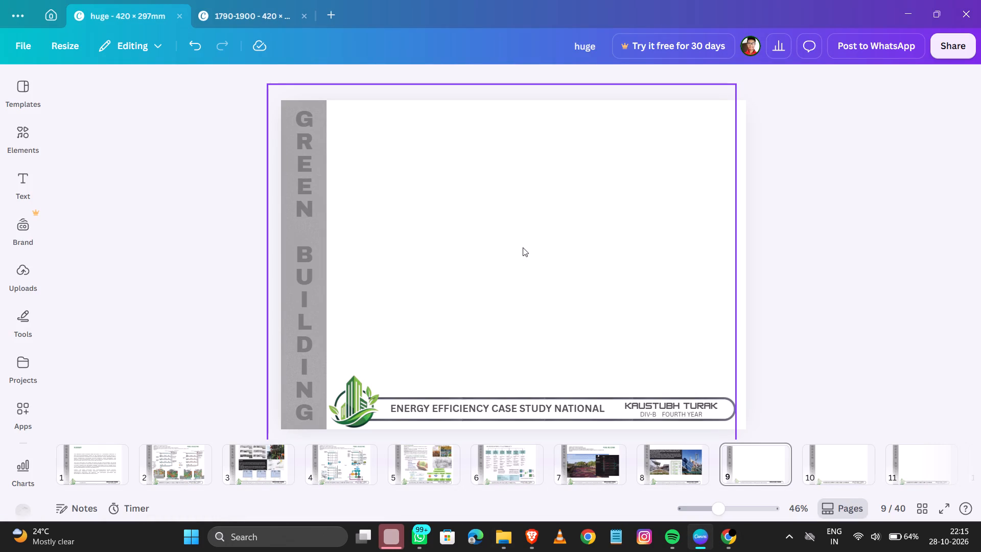
key(ctrl+v)
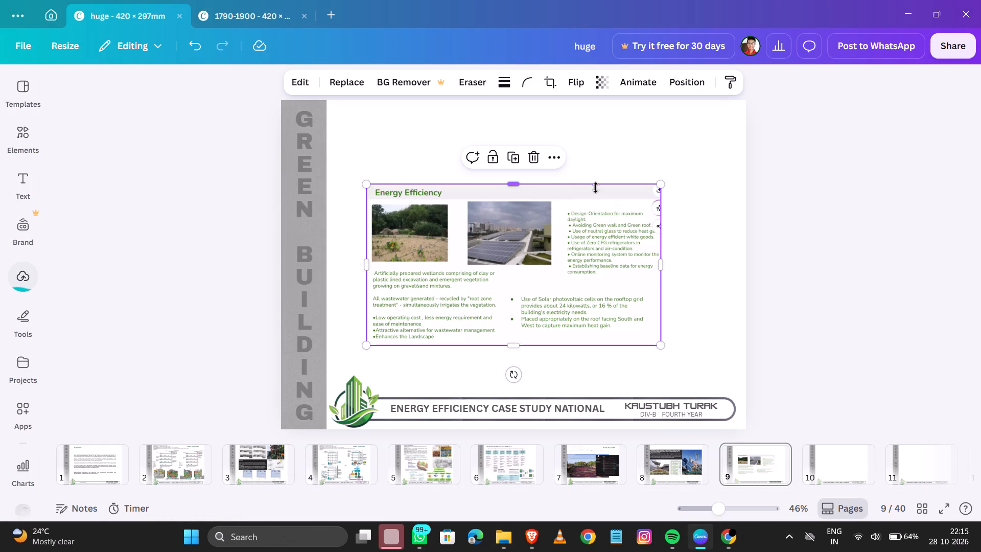
Crop the "Energy Efficiency" heading strip off the top of the pasted screenshot on page 9.
ctrl+scroll(607, 236, up, 1)
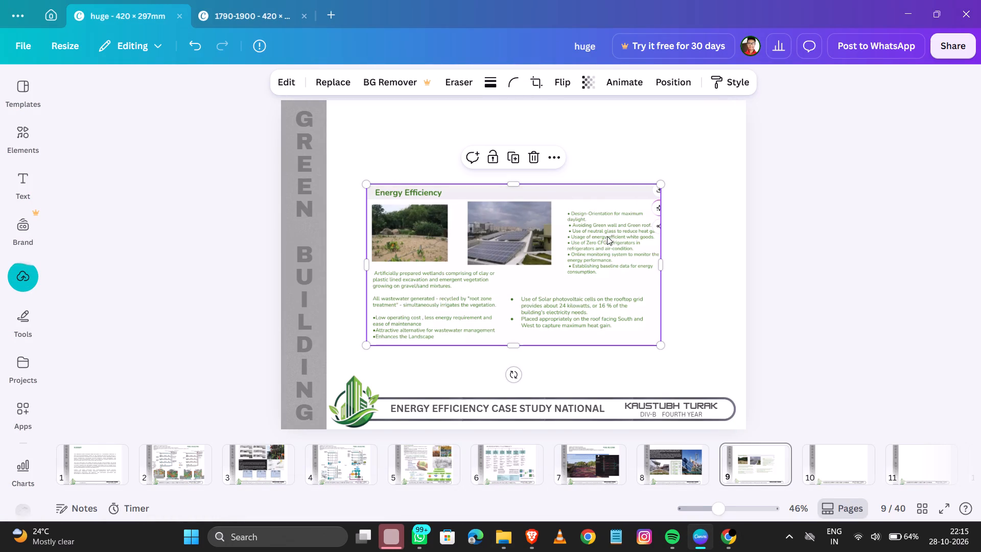
ctrl+scroll(607, 236, up, 1)
drag(515, 164, 515, 186)
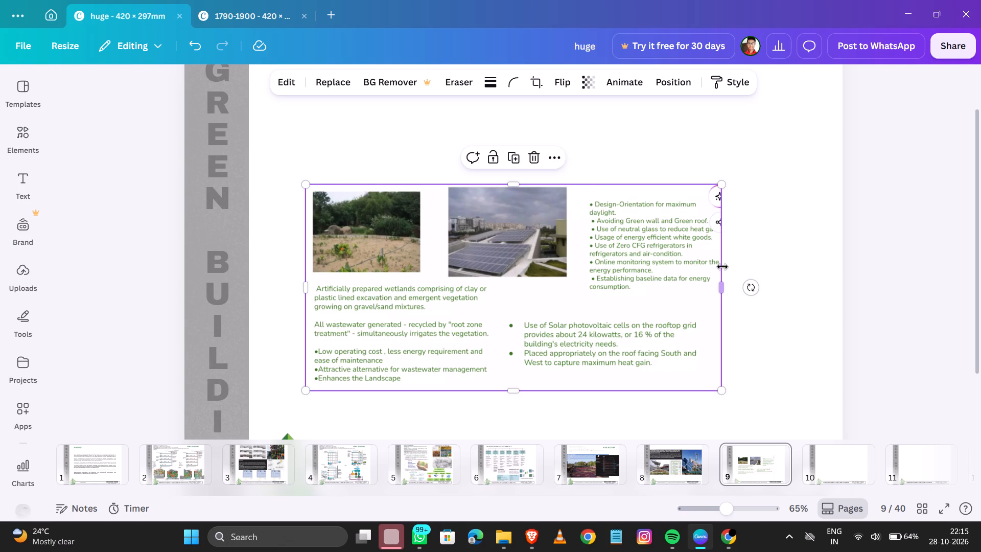
scroll(722, 267, up, 3)
scroll(722, 267, down, 3)
click(910, 247)
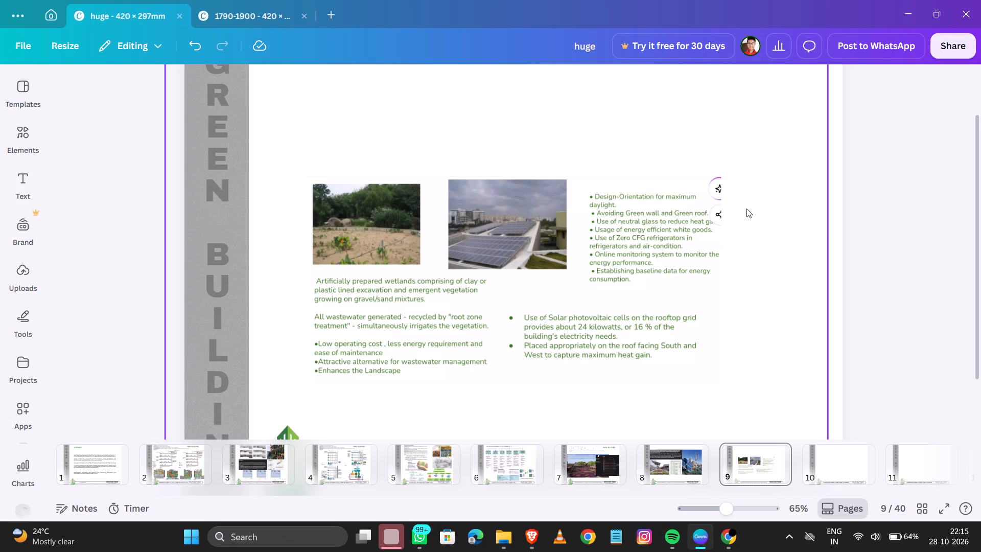
Move the cropped screenshot on page 9 closer to the grey "GREEN BUILDING" strip, around the middle of the page height.
ctrl+scroll(746, 208, up, 8)
ctrl+scroll(773, 217, down, 5)
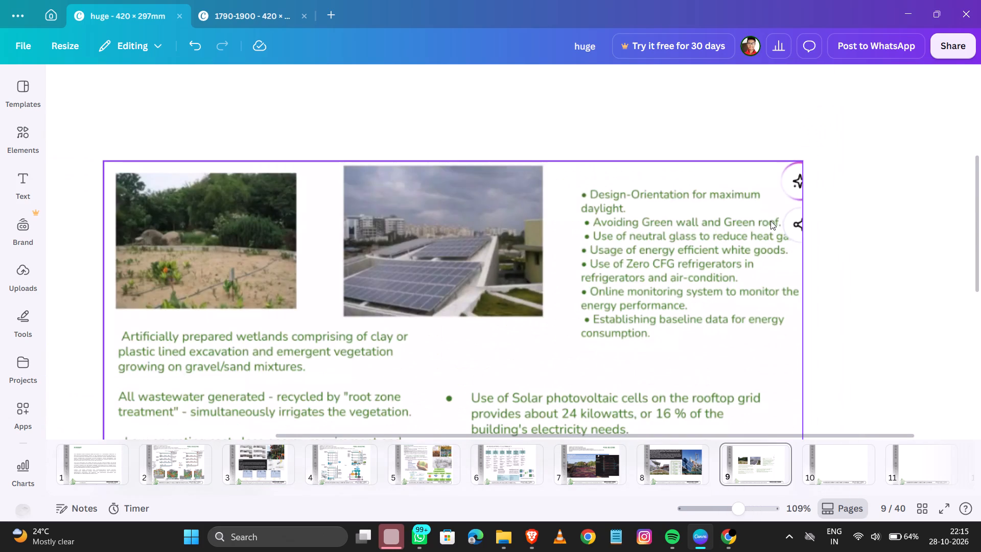
ctrl+scroll(770, 221, down, 2)
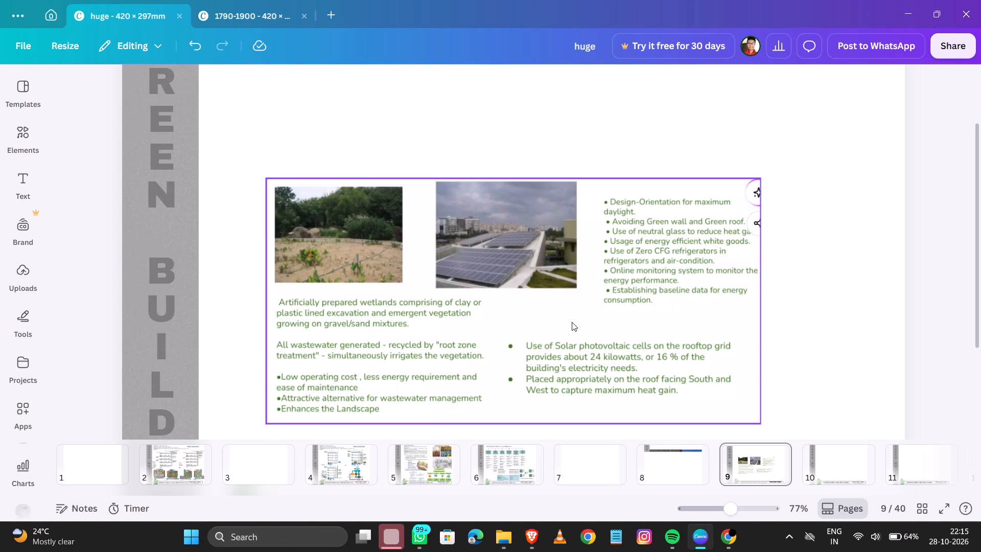
drag(571, 323, 551, 286)
ctrl+scroll(543, 328, down, 2)
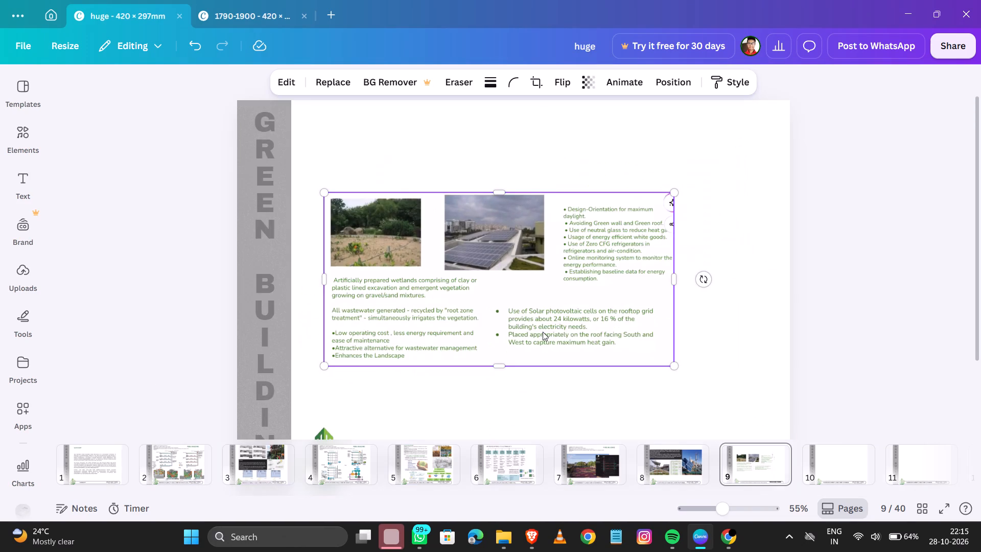
ctrl+scroll(543, 332, down, 1)
ctrl+scroll(531, 272, up, 1)
ctrl+scroll(531, 275, down, 2)
ctrl+scroll(533, 215, up, 1)
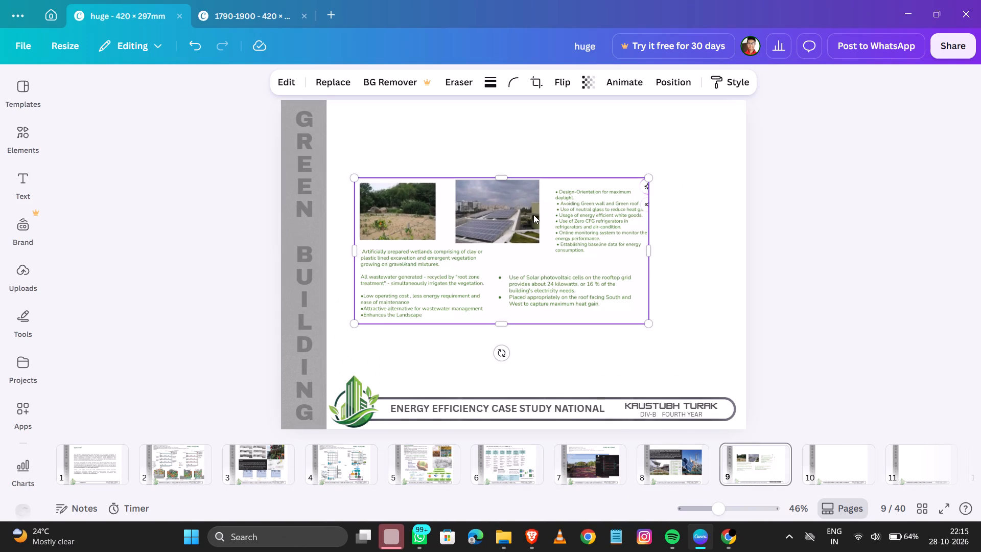
ctrl+scroll(509, 168, up, 4)
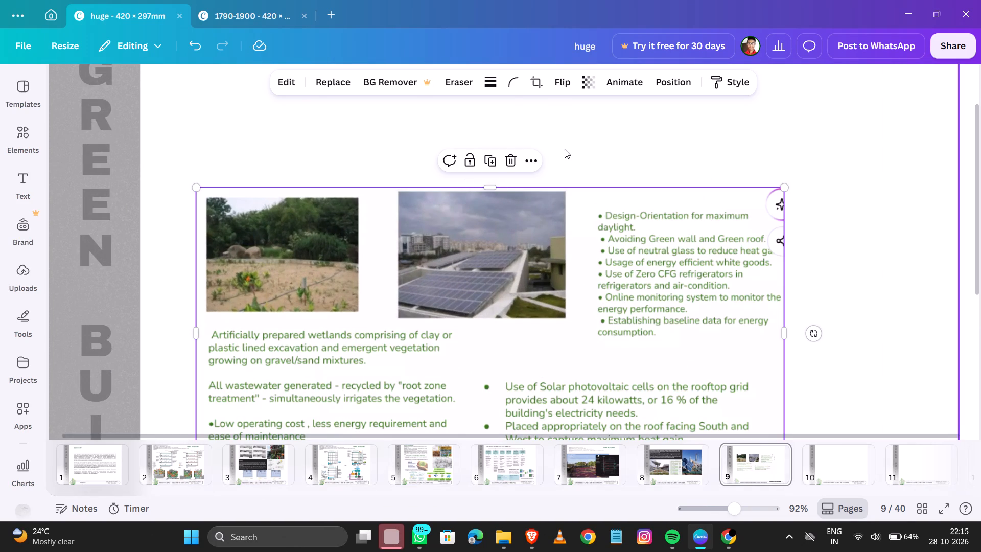
click(565, 149)
ctrl+scroll(498, 287, down, 4)
drag(549, 256, 549, 270)
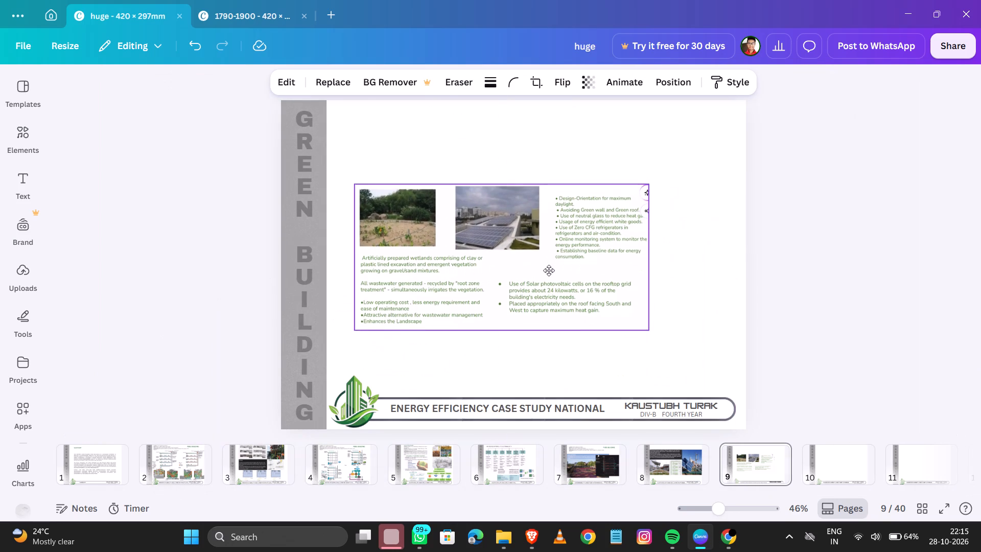
drag(549, 270, 535, 274)
Enlarge the screenshot on page 9 slightly and move it down to sit just above the footer bar.
drag(633, 341, 633, 342)
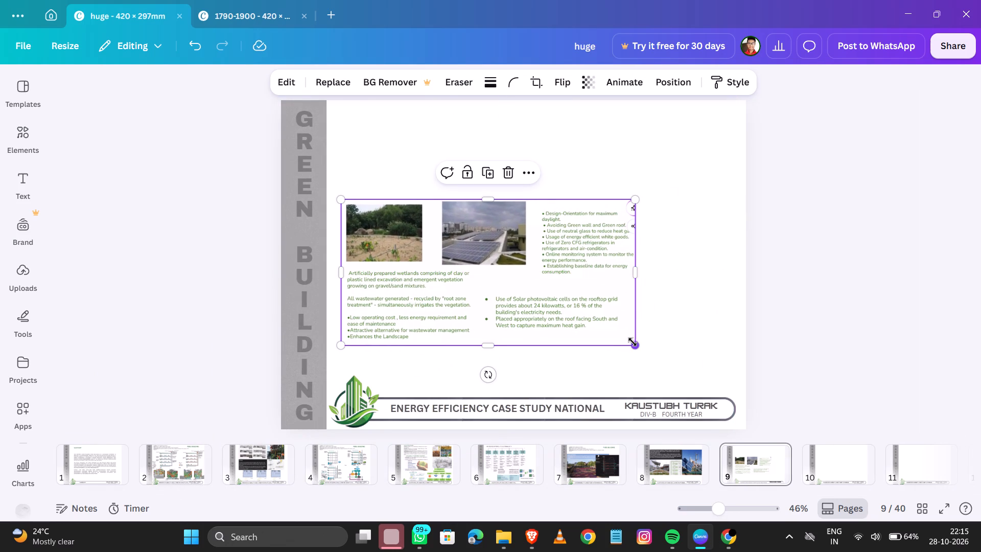
drag(633, 342, 635, 348)
ctrl+scroll(451, 292, up, 4)
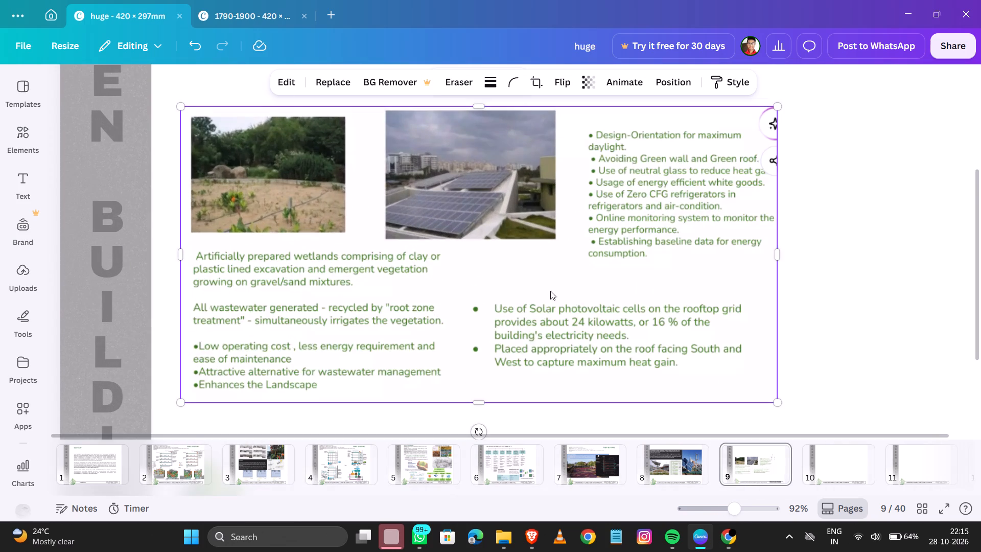
ctrl+scroll(572, 293, down, 6)
ctrl+scroll(549, 258, up, 1)
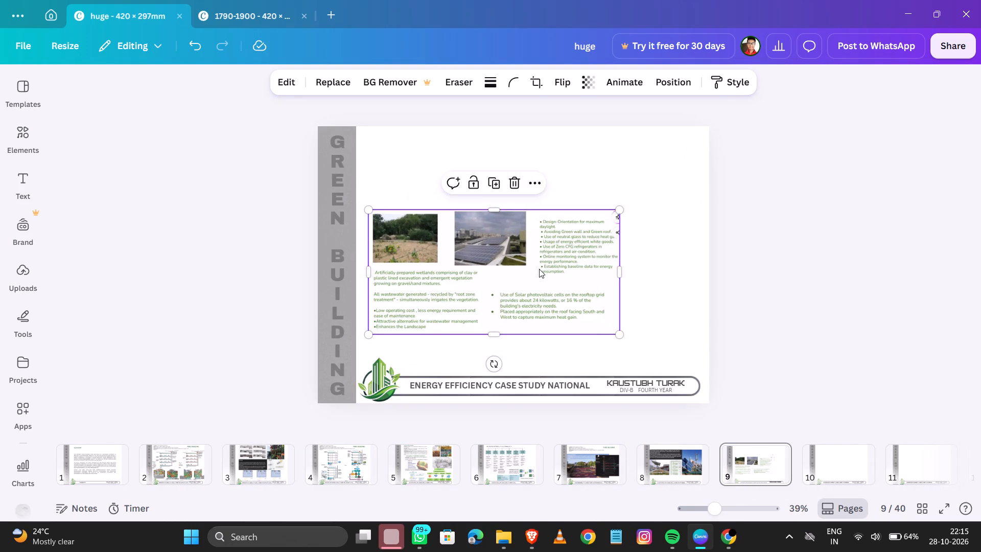
ctrl+scroll(517, 271, up, 1)
drag(517, 268, 514, 281)
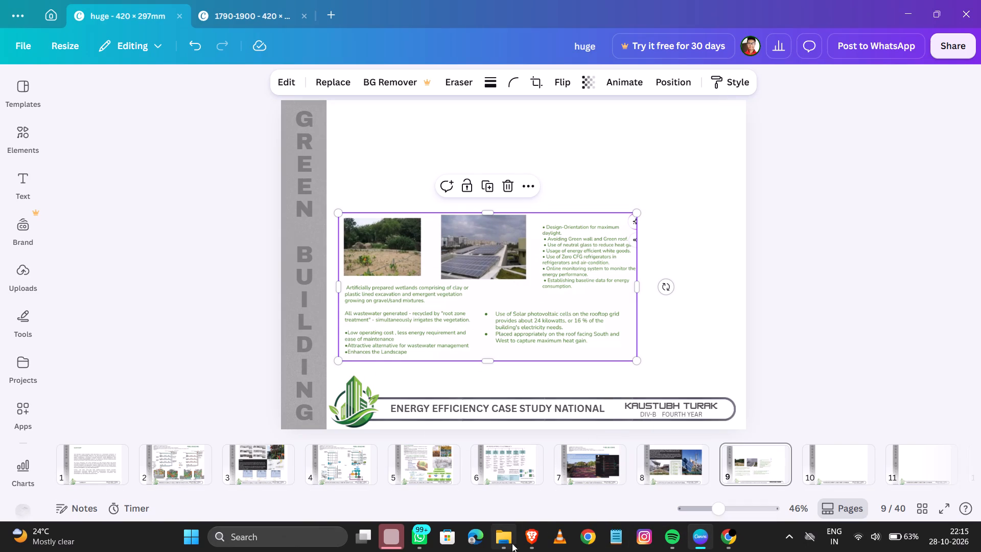
Copy the Energy Efficiency screenshot with the yellow electric car from the File Explorer Gallery and paste it onto page 9 in Canva.
click(531, 537)
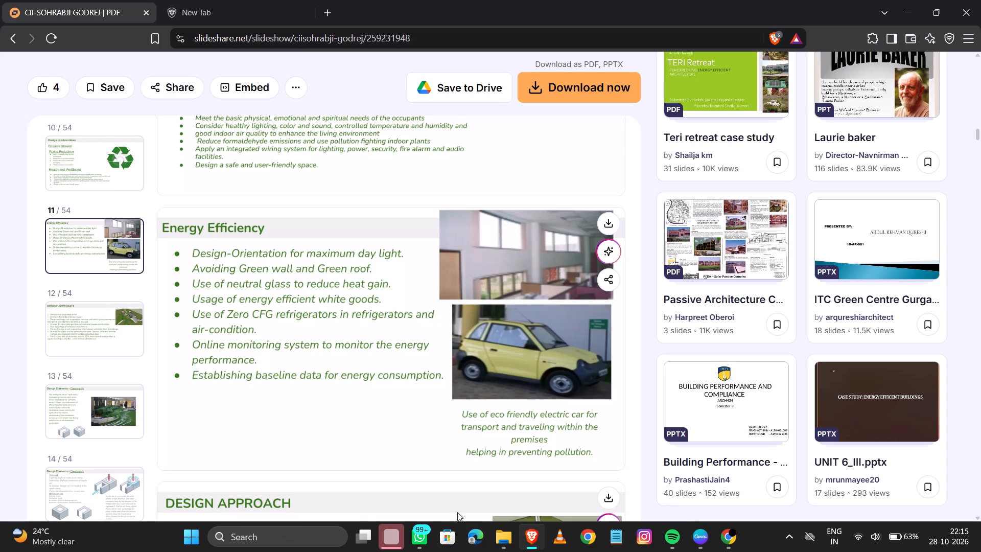
click(498, 538)
click(204, 175)
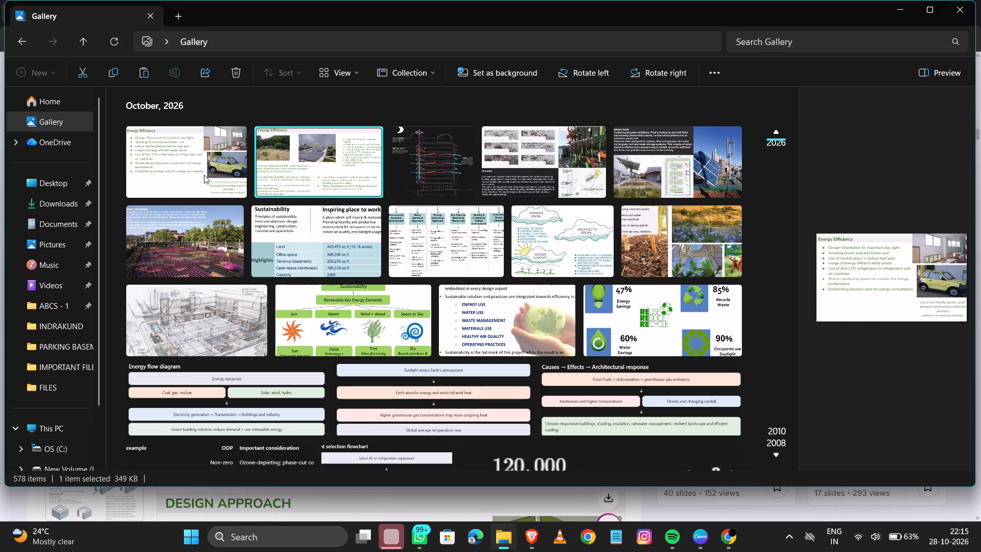
key(ctrl+c)
click(702, 545)
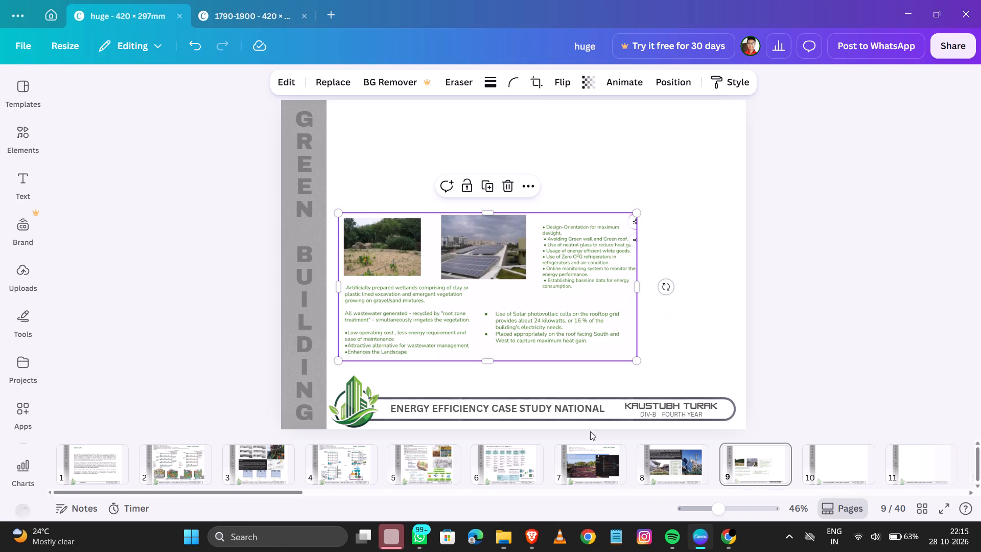
key(ctrl+v)
click(849, 208)
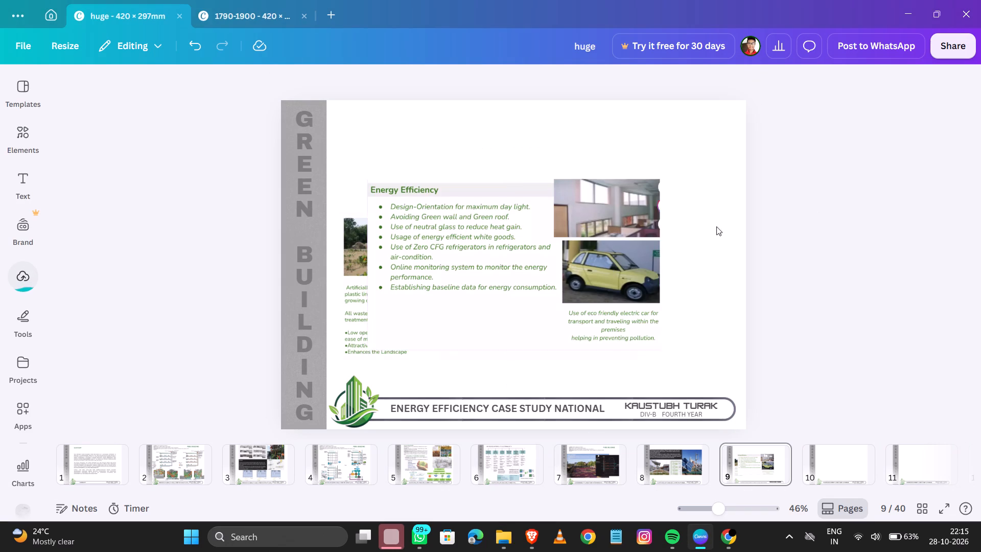
Shrink the pasted electric car screenshot and move it into the top right corner of page 9, above the solar panel text.
drag(563, 251, 609, 247)
drag(711, 173, 633, 244)
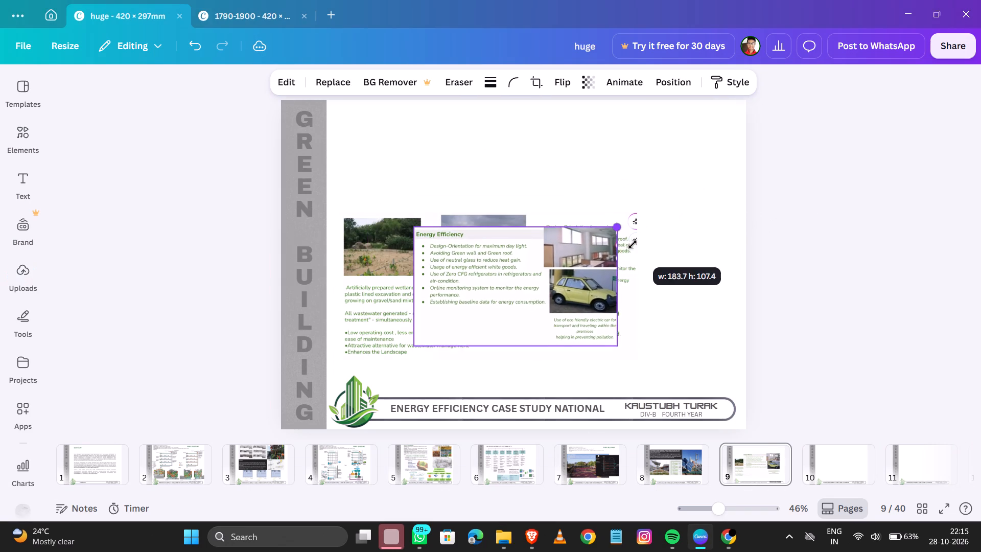
drag(633, 244, 639, 240)
drag(496, 273, 605, 156)
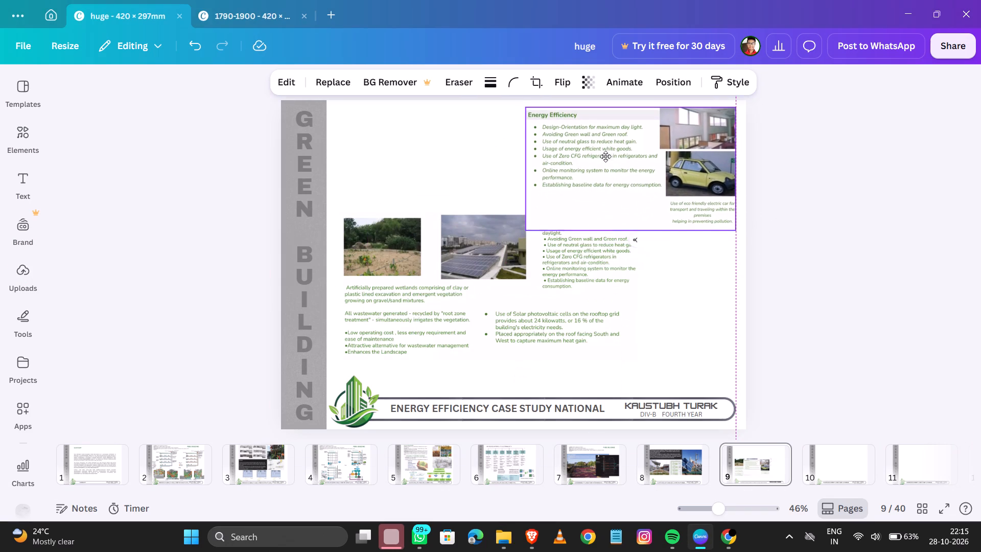
drag(605, 156, 610, 155)
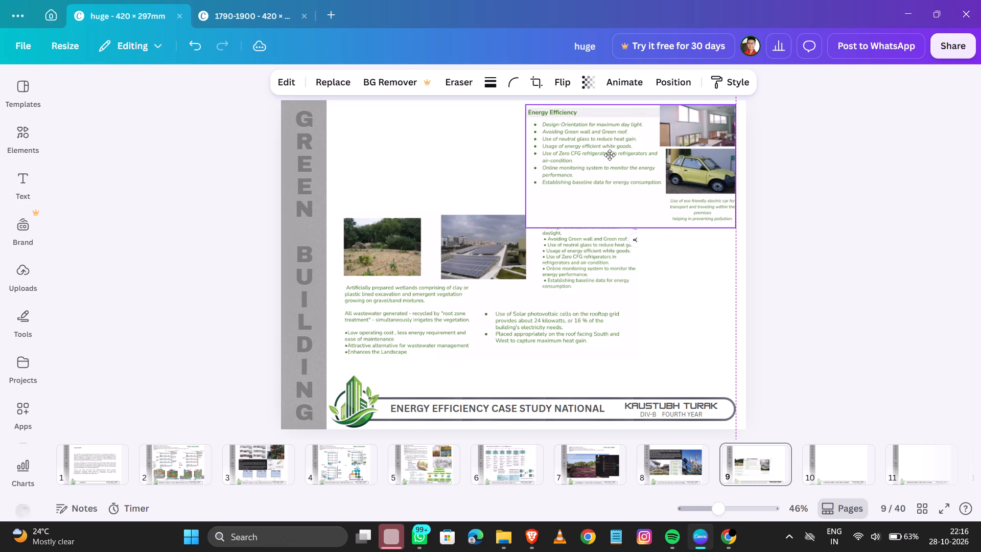
drag(610, 155, 611, 155)
click(853, 242)
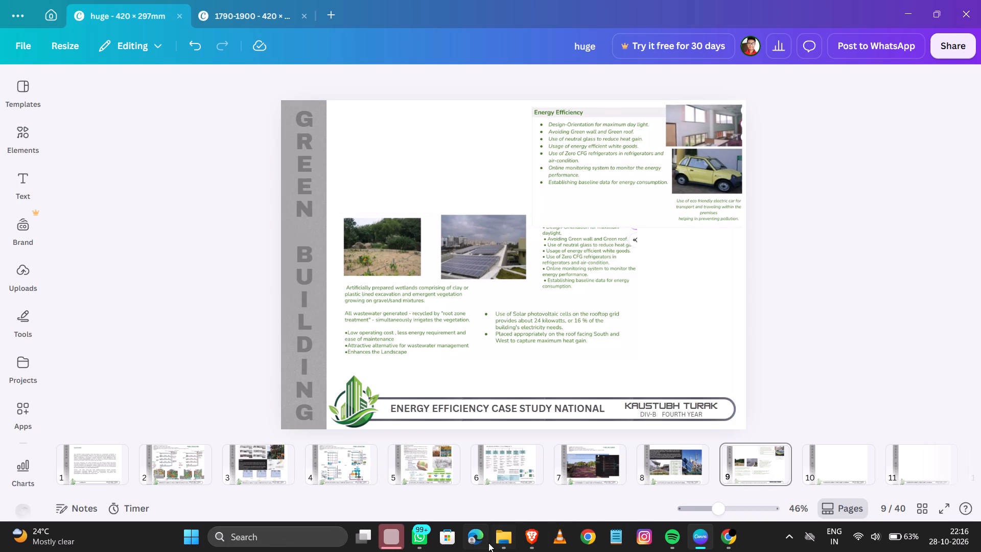
In Brave, capture a screenshot of the "Design considerations" slide (slide 10) with Waste Reduction, Health and Wellbeing and the recycling symbol.
click(531, 531)
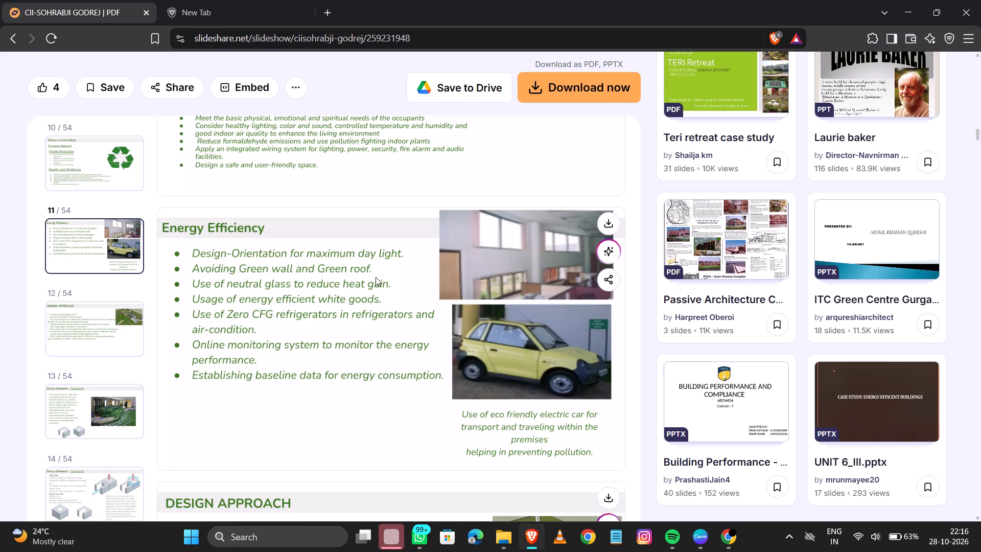
middle_click(375, 278)
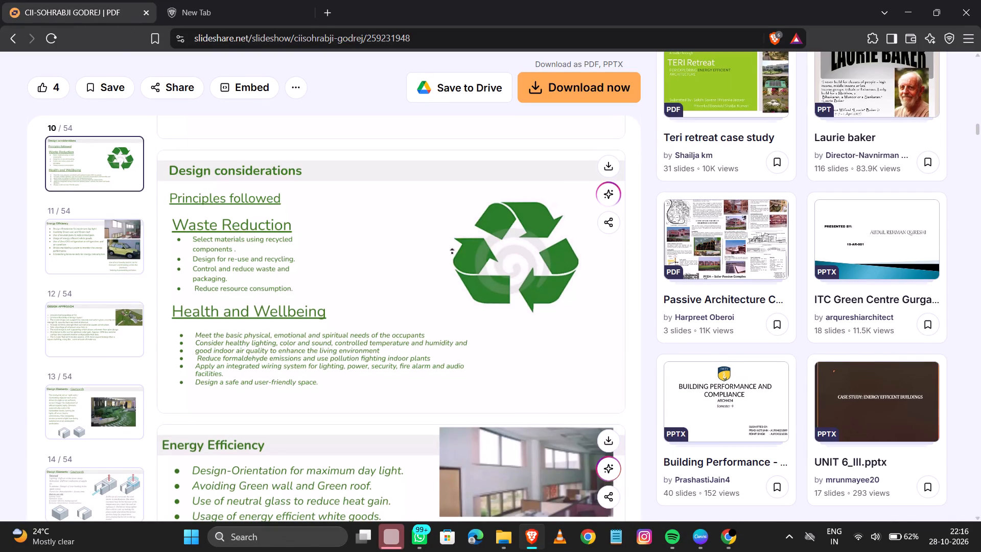
click(446, 278)
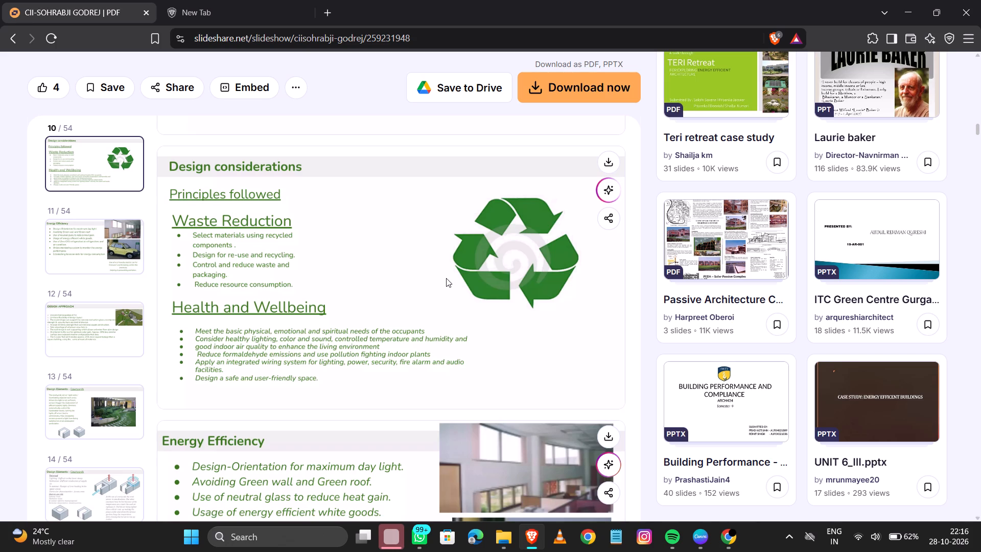
key(Print)
drag(157, 153, 206, 203)
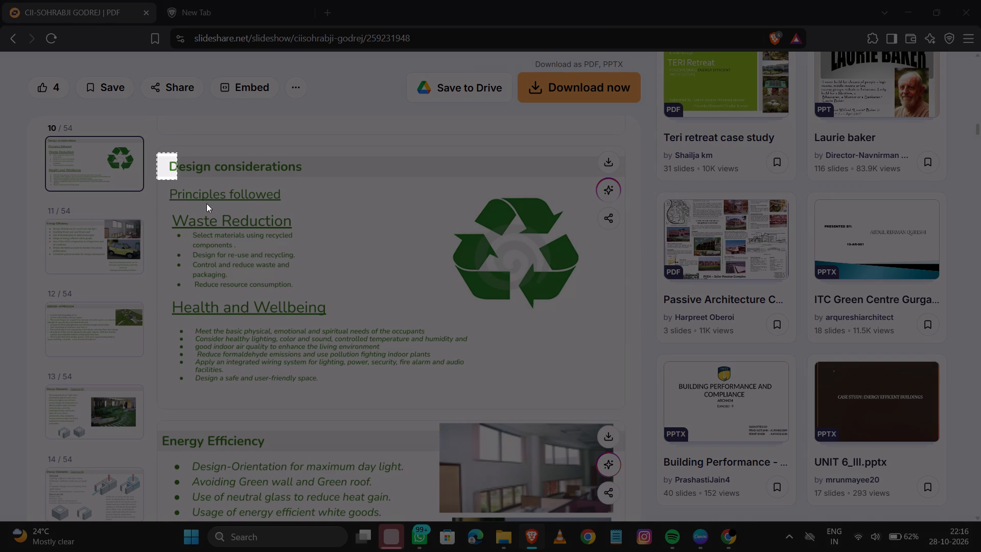
drag(206, 203, 577, 401)
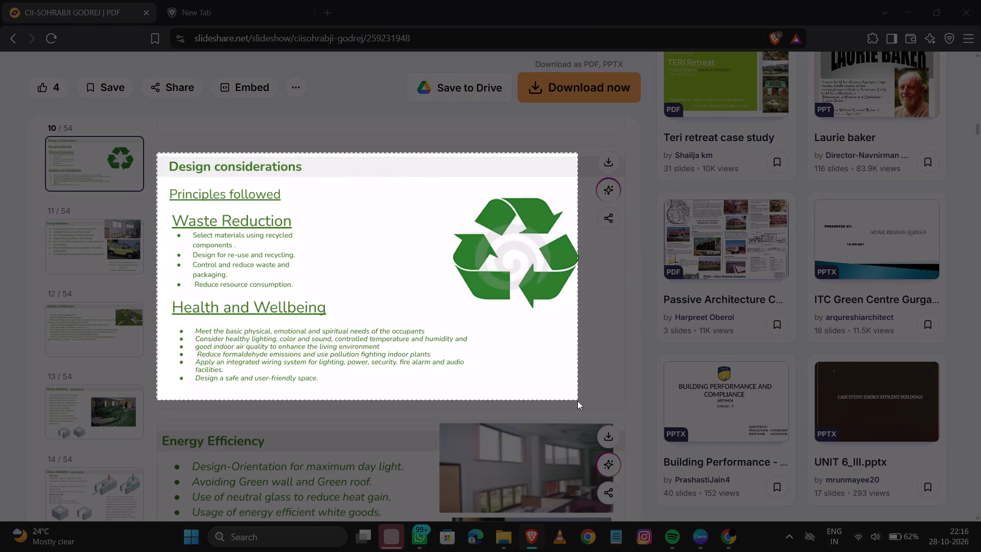
drag(577, 401, 588, 401)
Paste the Design considerations screenshot onto the empty page 10, "WATER EFFICIENCY CASE STUDY NATIONAL", in Canva.
click(707, 534)
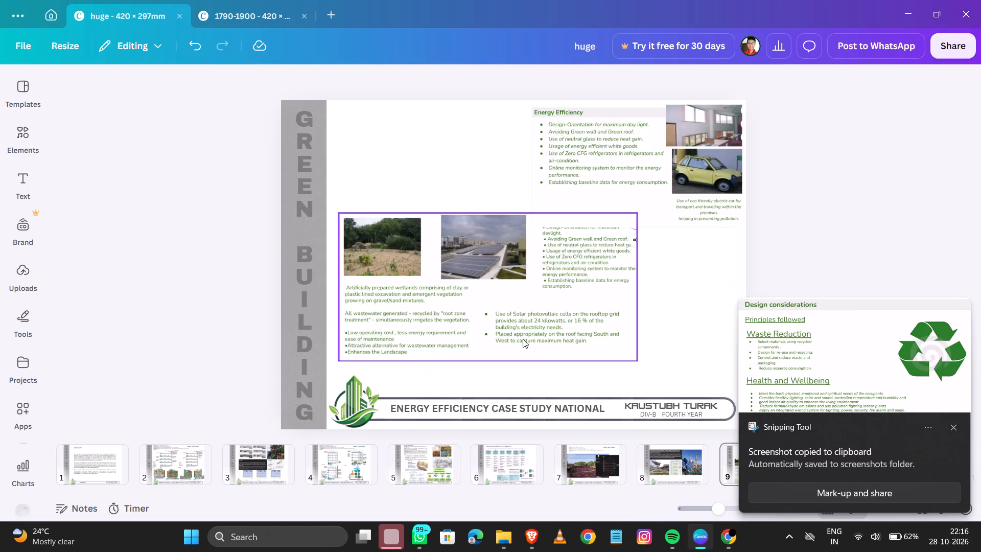
click(952, 427)
drag(268, 494, 401, 513)
click(333, 466)
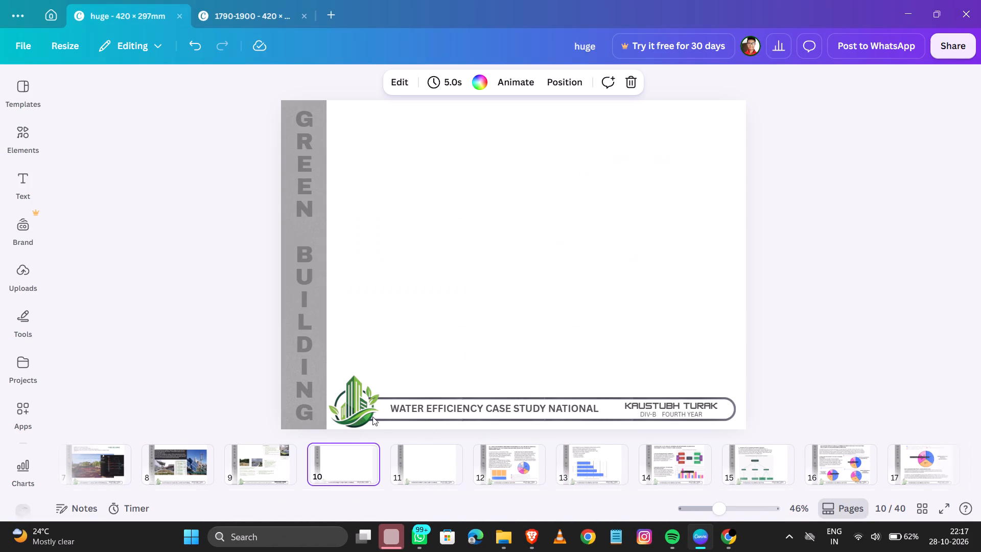
key(ctrl+v)
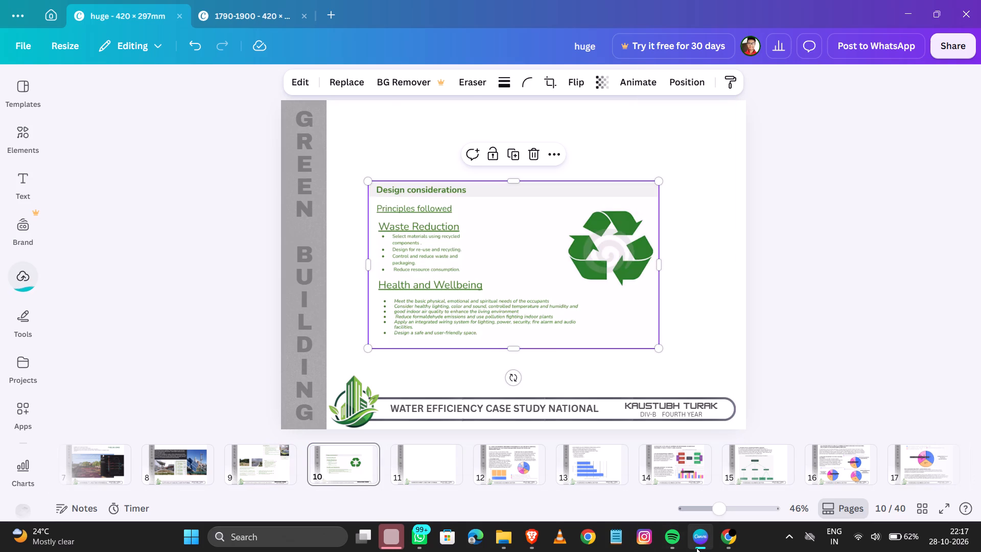
Switch to the slideshow in Brave and open the available commands for the "CONCEPT" slide with the Pancha mahabhuta diagram (slide 9).
click(529, 537)
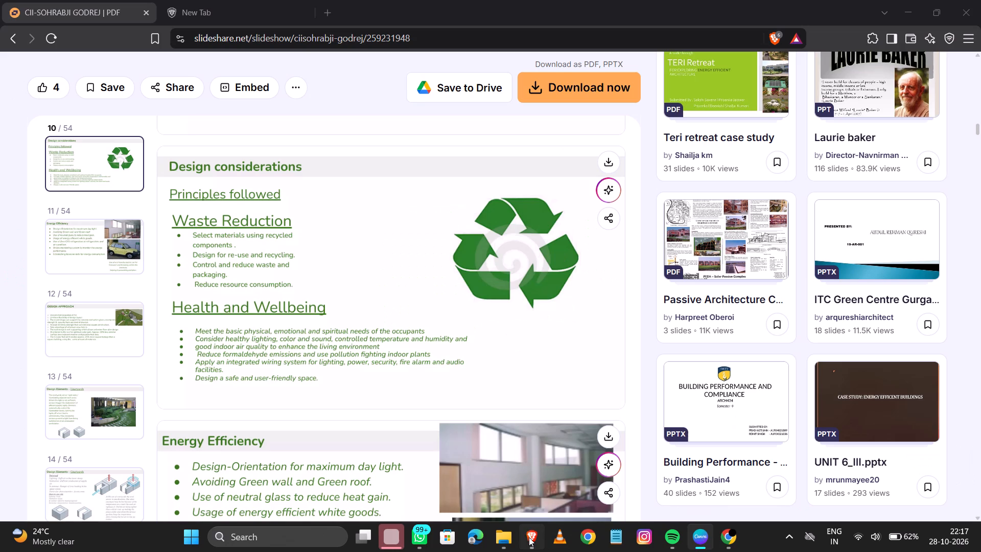
scroll(407, 270, up, 6)
scroll(312, 296, up, 7)
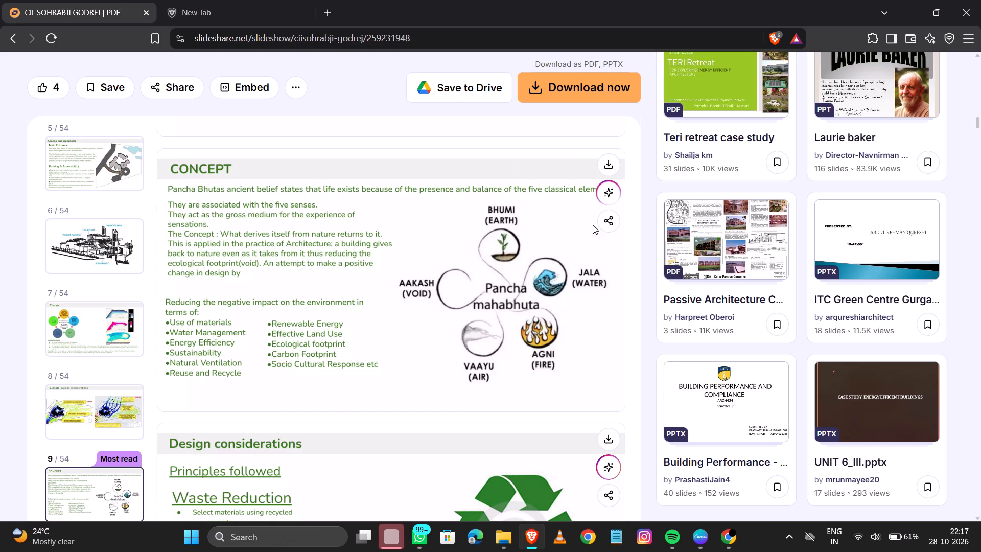
click(421, 238)
right_click(366, 256)
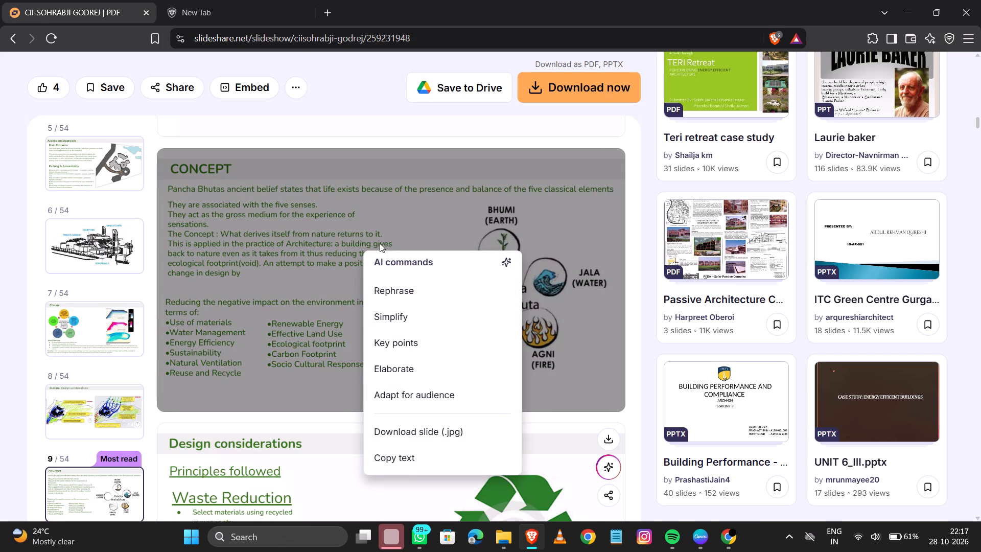
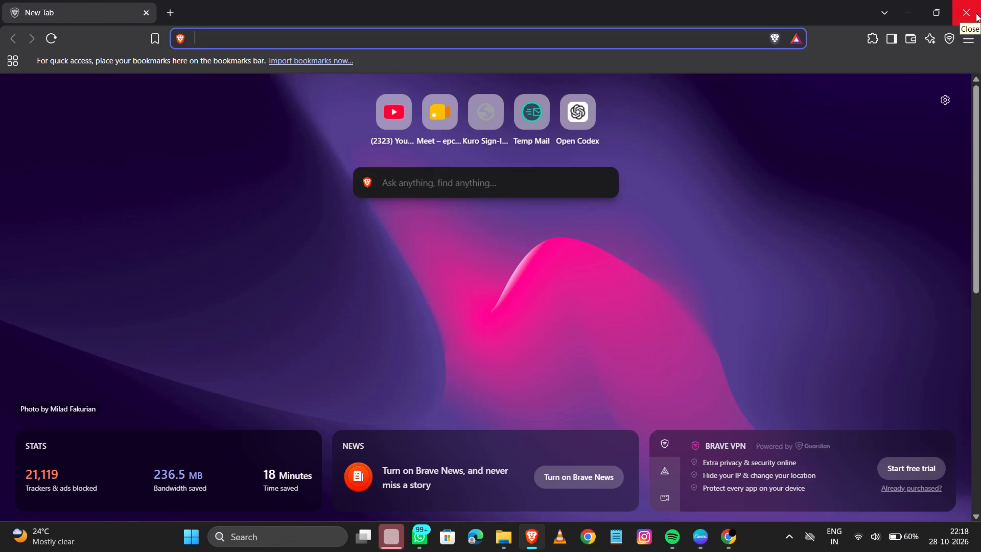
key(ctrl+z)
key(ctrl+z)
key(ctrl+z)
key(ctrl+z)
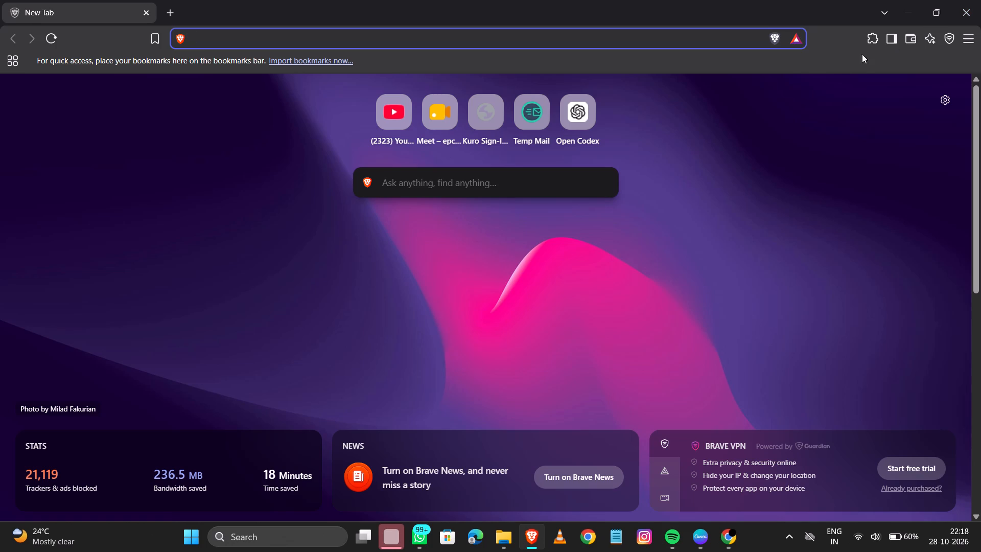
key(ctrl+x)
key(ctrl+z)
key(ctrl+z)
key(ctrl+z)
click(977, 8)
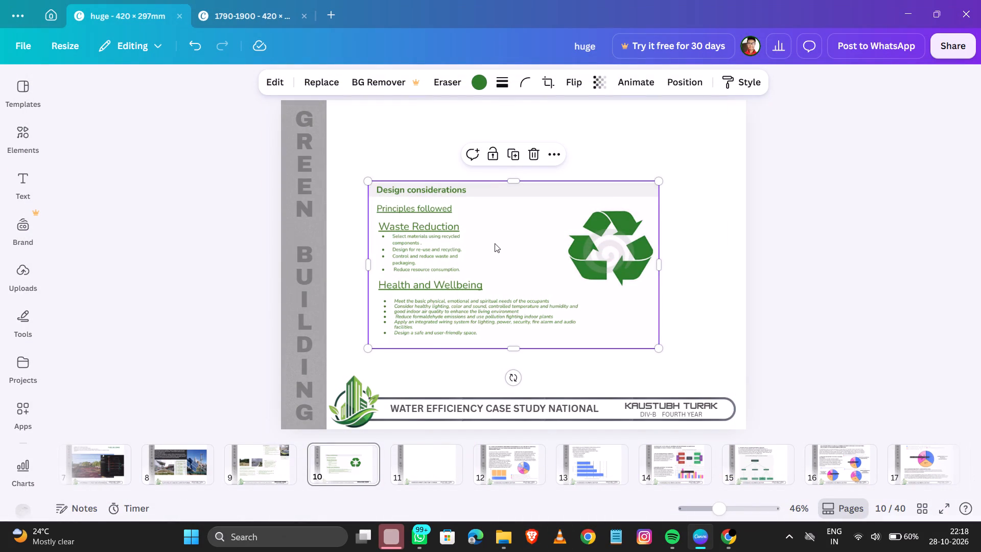
Open a fresh Brave window and search the web for "ENERGY EFFICIENCY CASESTUDY".
click(527, 540)
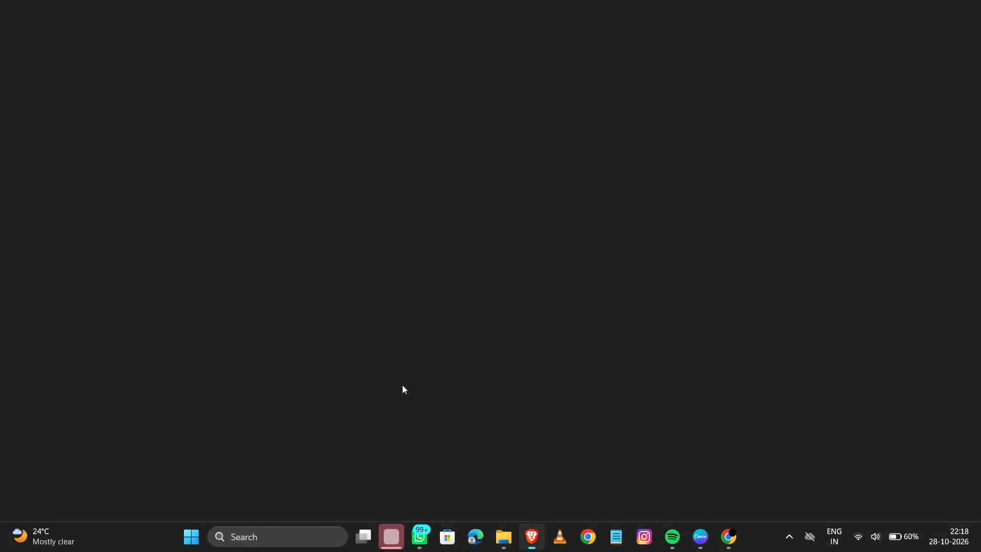
click(452, 185)
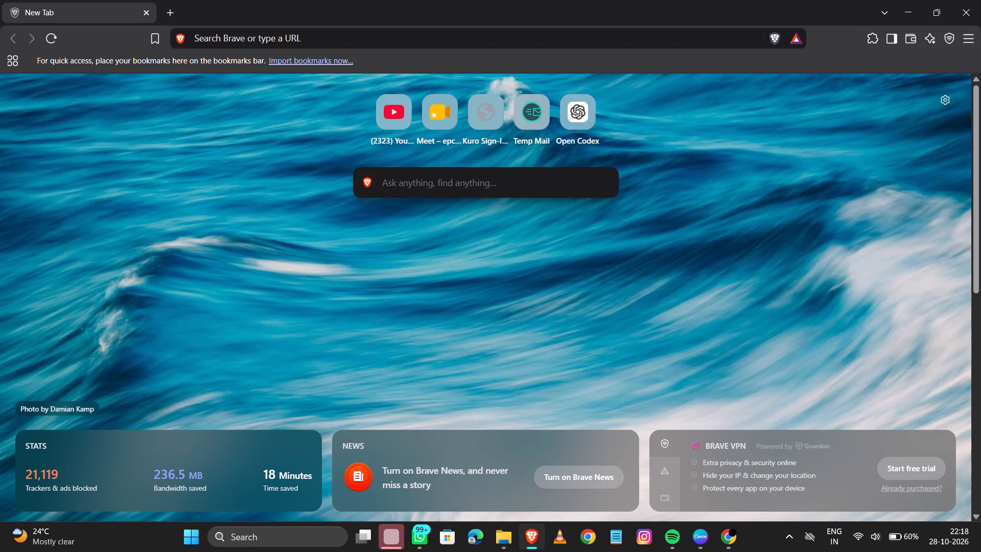
key(e)
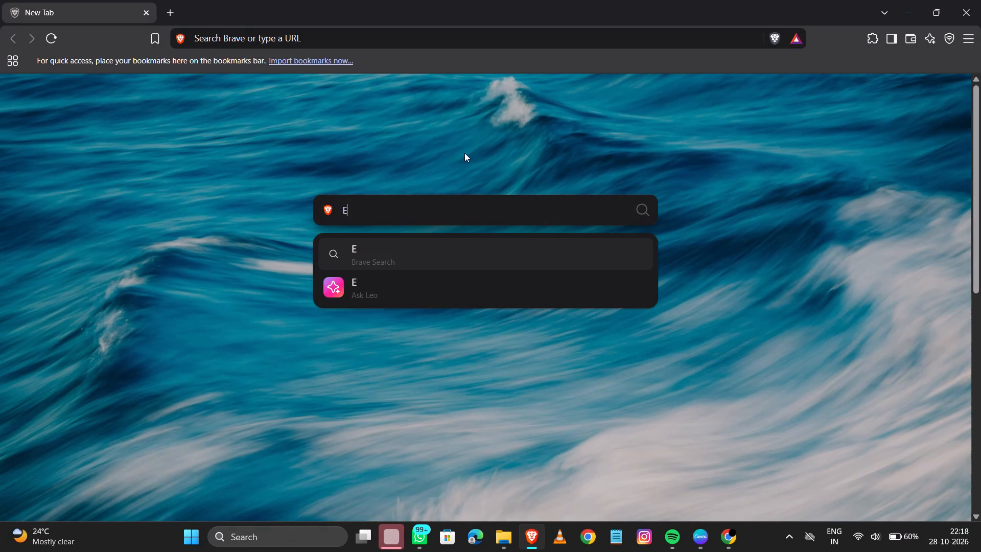
text(NER)
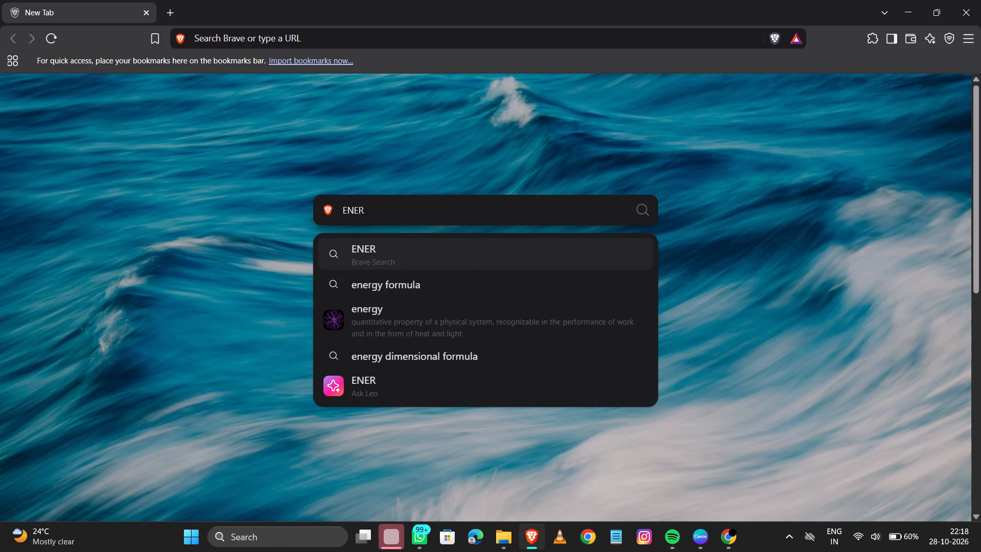
key(g)
key(y)
key(space)
key(e)
key(f)
key(f)
key(i)
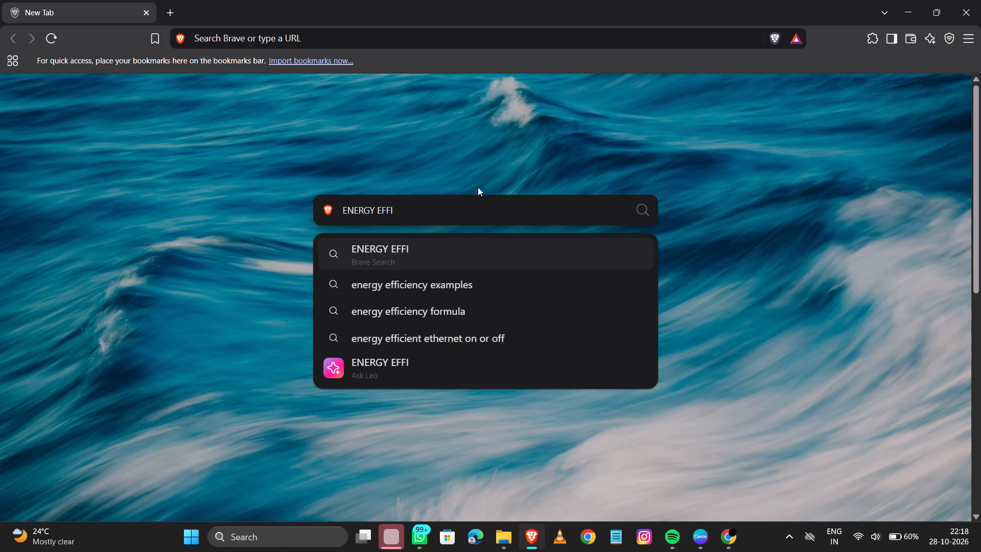
key(c)
key(i)
text(EN)
key(c)
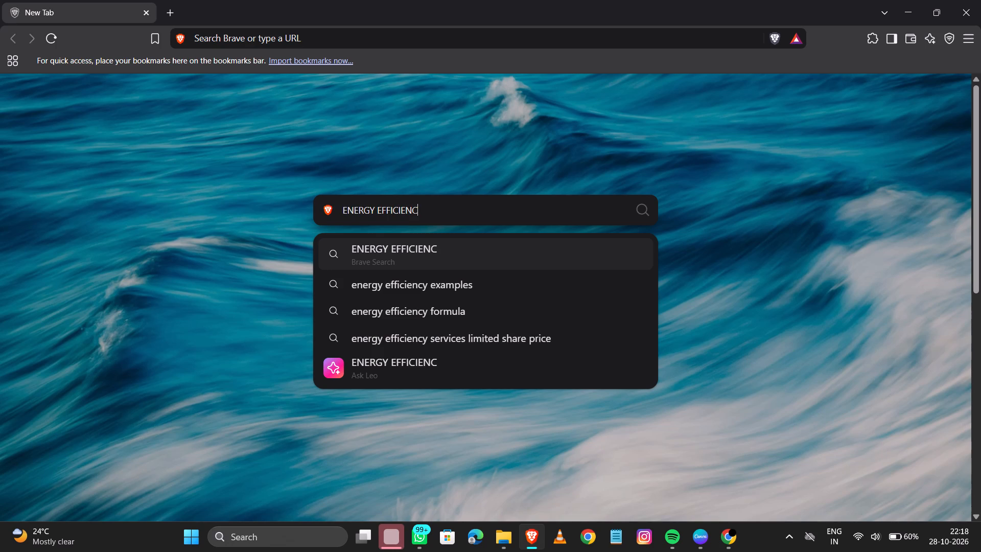
key(y)
key(space)
key(space)
text(CASE)
key(s)
text(TUDY)
key(Return)
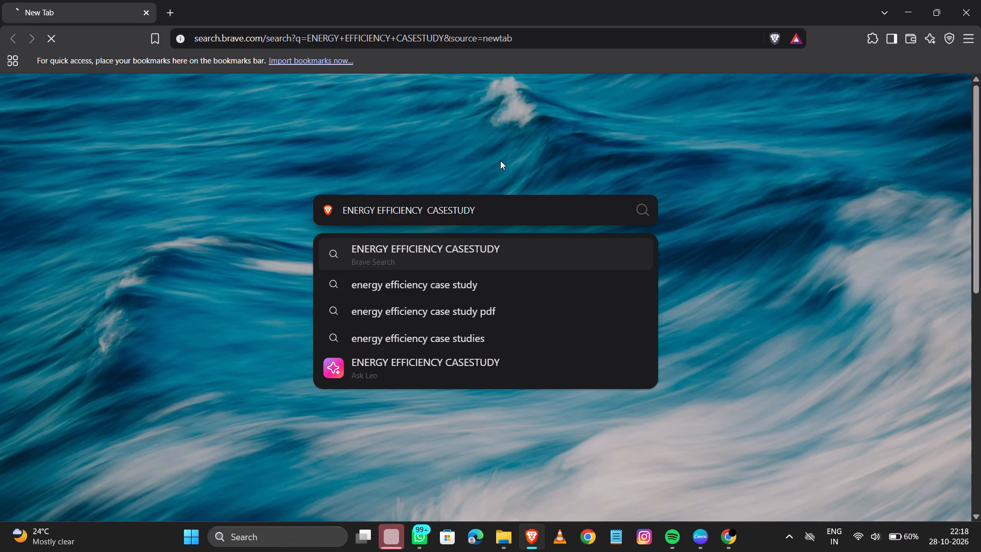
Skim the search results for usable energy efficiency case studies.
scroll(248, 202, down, 3)
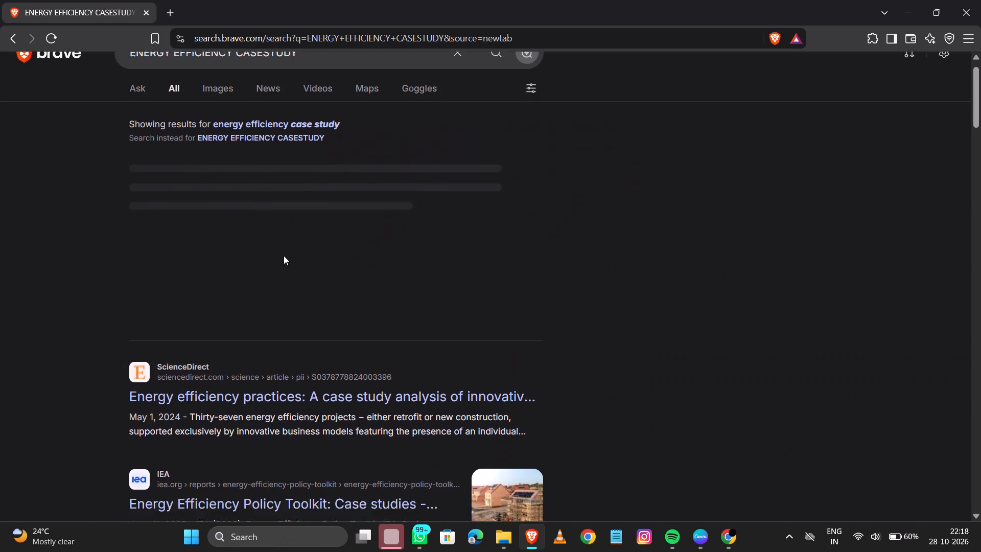
scroll(284, 256, down, 7)
scroll(586, 224, down, 1)
scroll(685, 222, up, 1)
middle_click(685, 222)
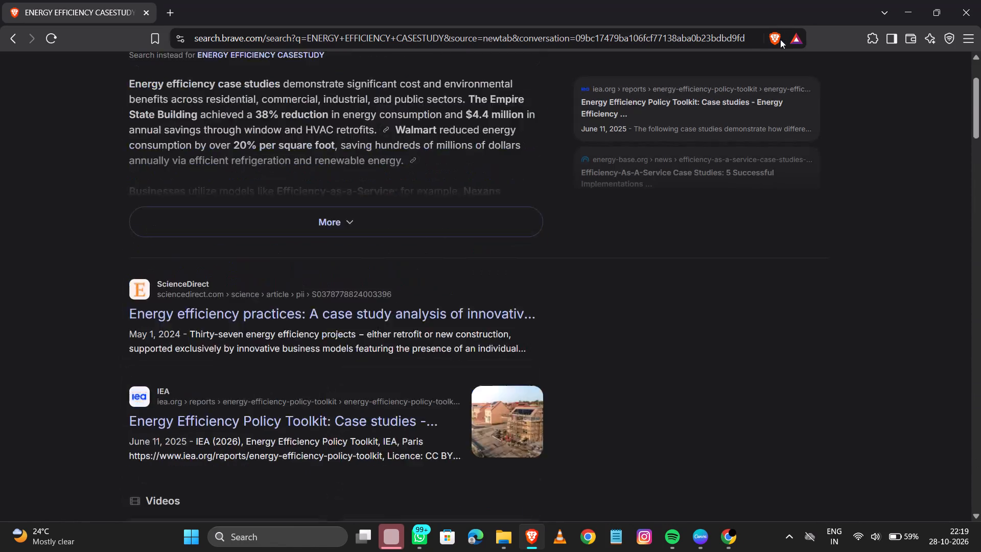
click(712, 254)
scroll(742, 373, up, 1)
Switch to Canva and compare the titles and contents of pages 9 and 10 of the presentation.
click(699, 542)
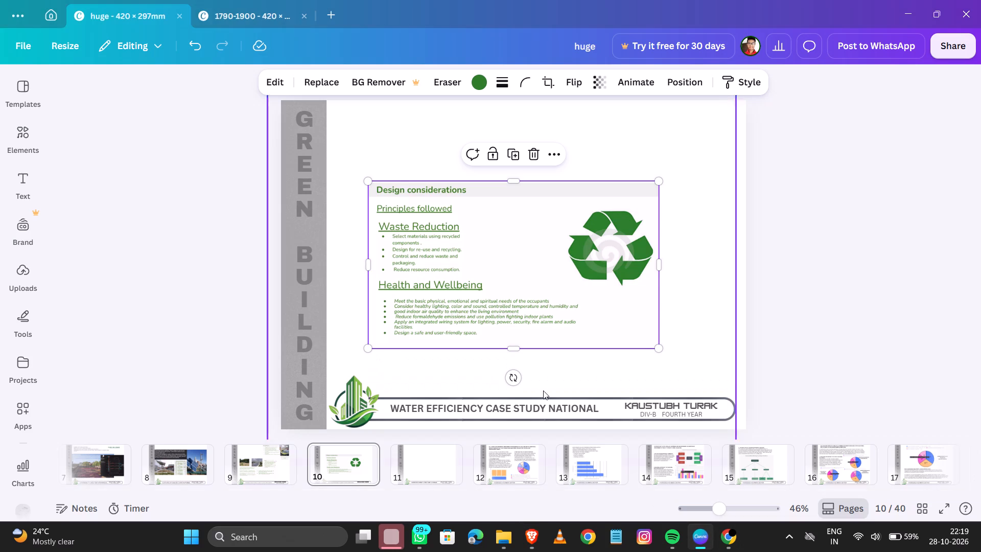
click(812, 218)
key(Left)
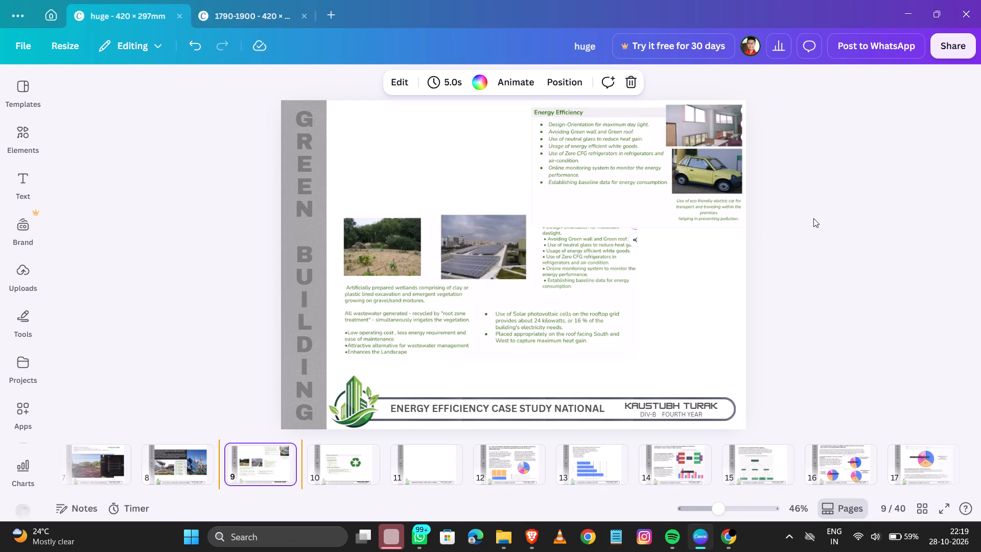
key(Left)
key(Right)
key(Right)
key(Left)
key(Right)
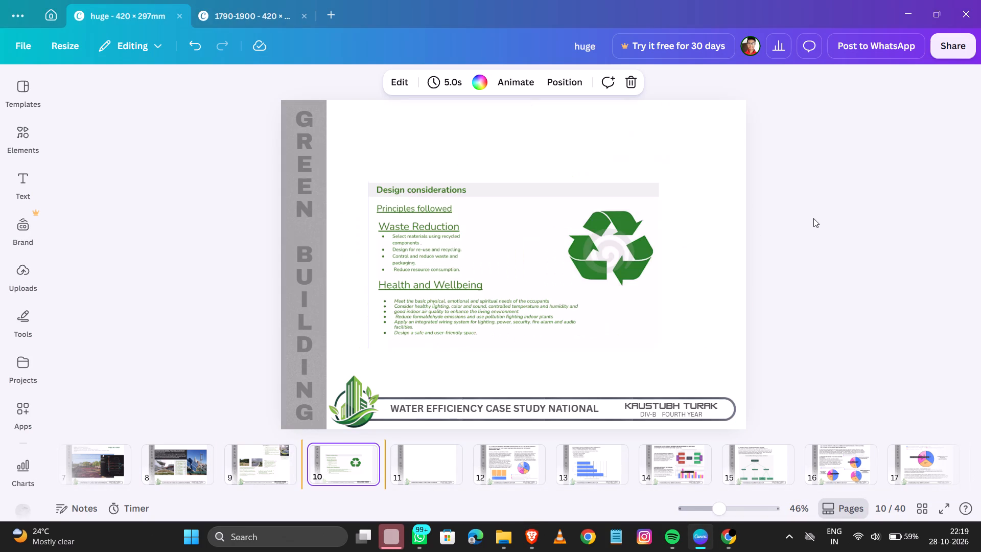
Replace WATER with ENERGY in the page 10 title so it reads "ENERGY EFFICIENCY CASE STUDY NATIONAL".
click(418, 413)
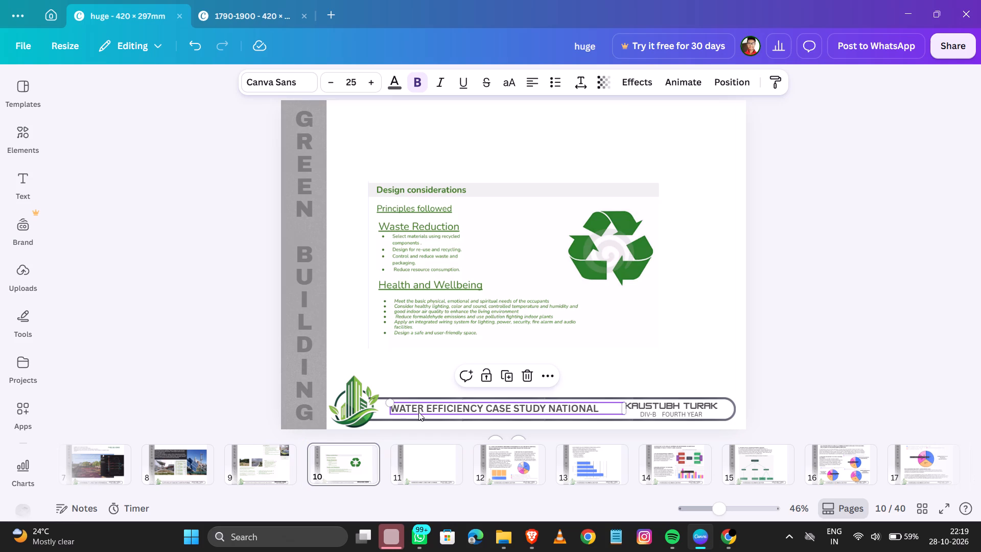
click(418, 412)
click(419, 412)
key(Right)
text(\\\)
key(BackSpace)
key(BackSpace)
key(BackSpace)
key(BackSpace)
key(BackSpace)
key(BackSpace)
key(BackSpace)
key(BackSpace)
key(BackSpace)
key(BackSpace)
key(BackSpace)
key(BackSpace)
key(BackSpace)
key(BackSpace)
key(BackSpace)
key(BackSpace)
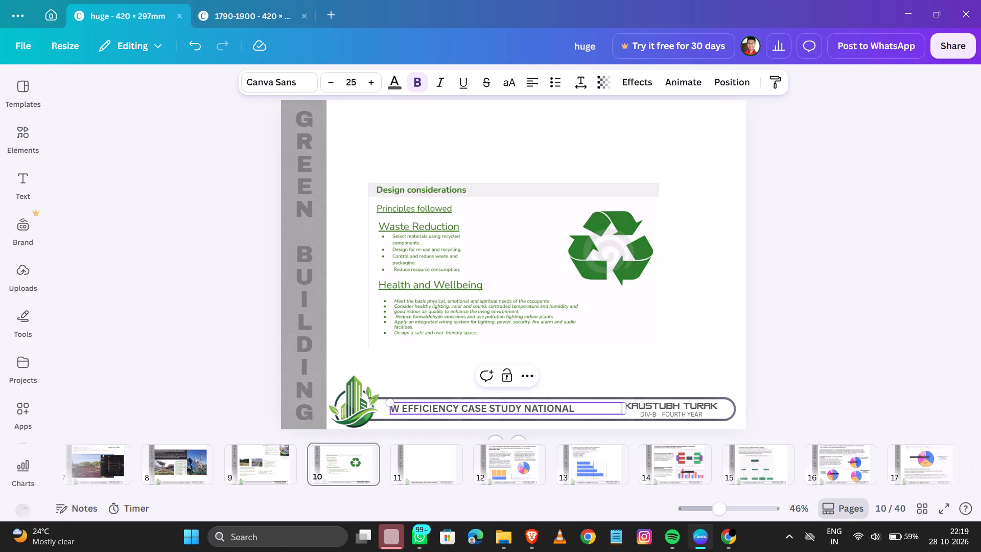
text(ENER)
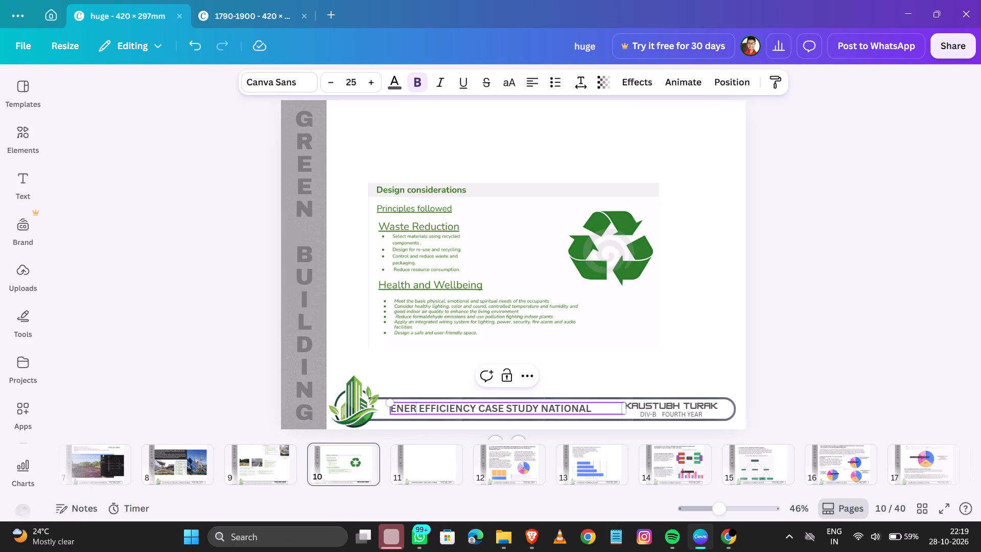
text(GY)
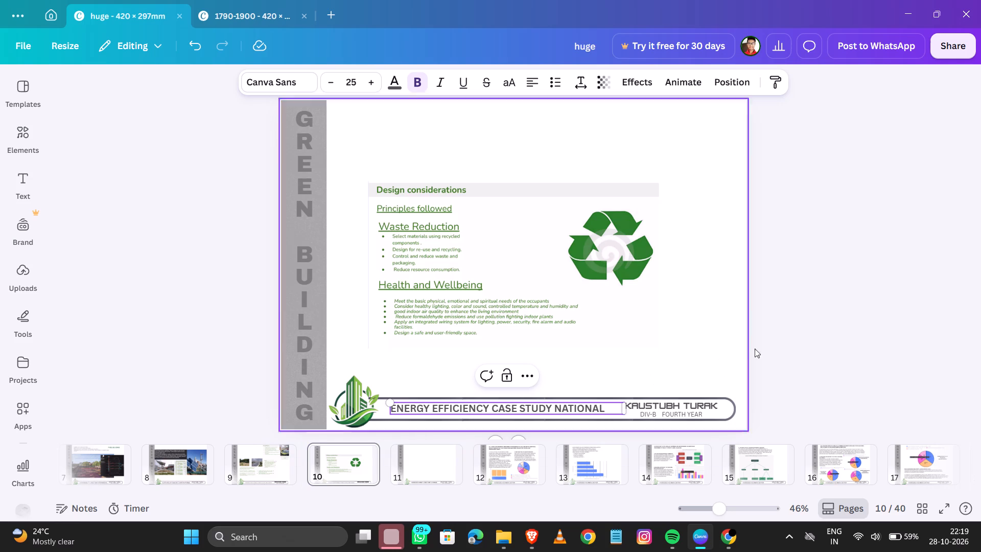
click(798, 338)
Review pages 9 and 10 against each other to compare their titles and case study content.
key(Left)
key(Right)
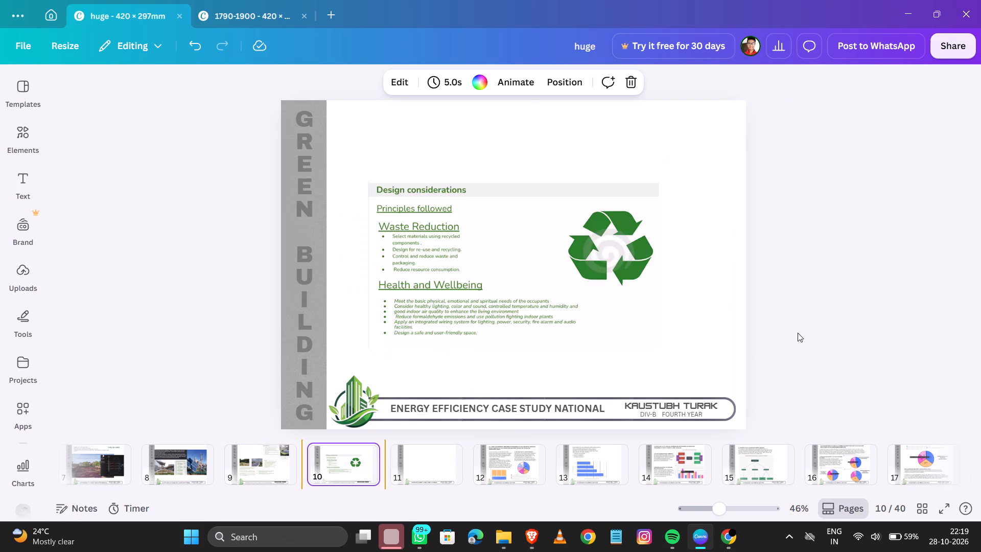
key(Left)
key(Right)
key(Left)
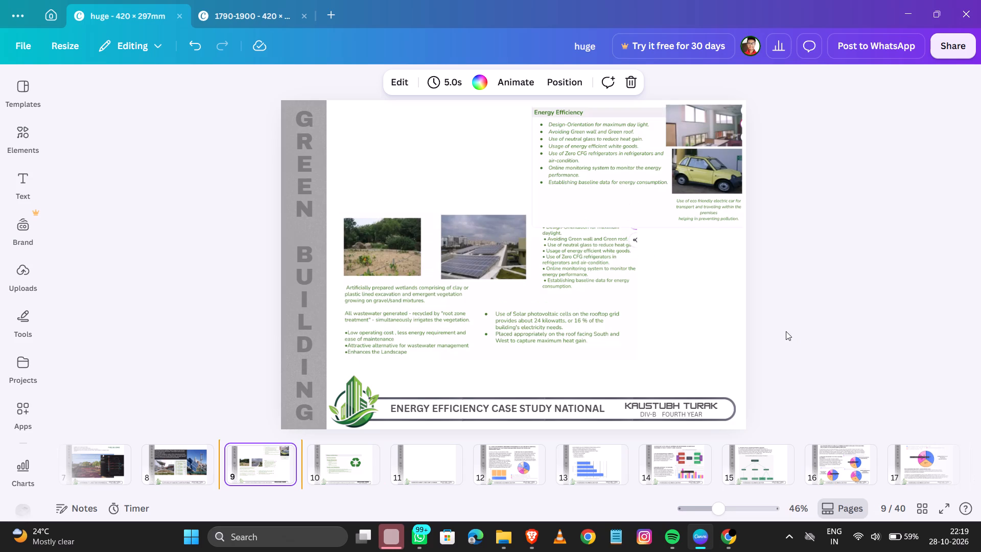
key(Right)
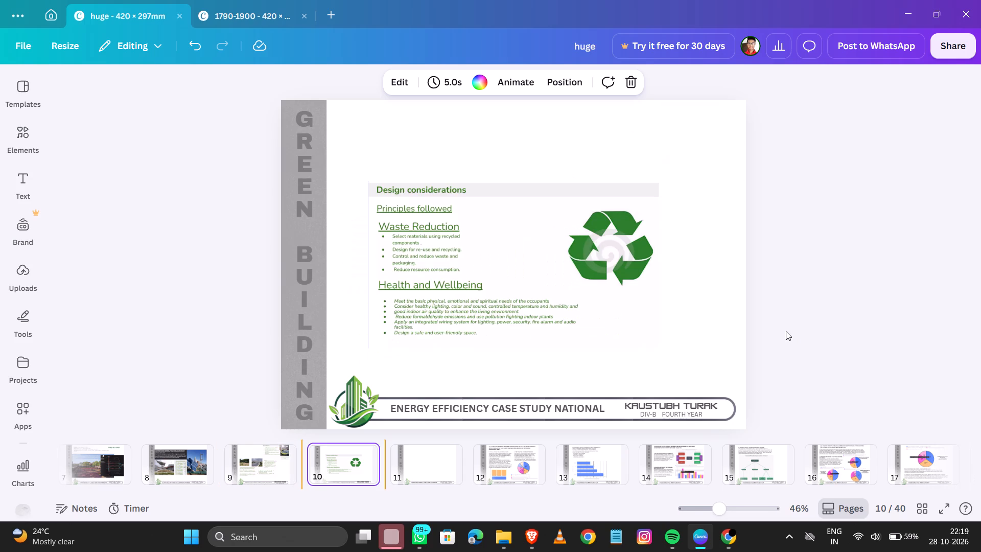
Switch to Brave and extend the web search to "ENERGY EFFICIENCY CASESTUDY OF NATIONAL BUILDING".
click(718, 535)
click(536, 543)
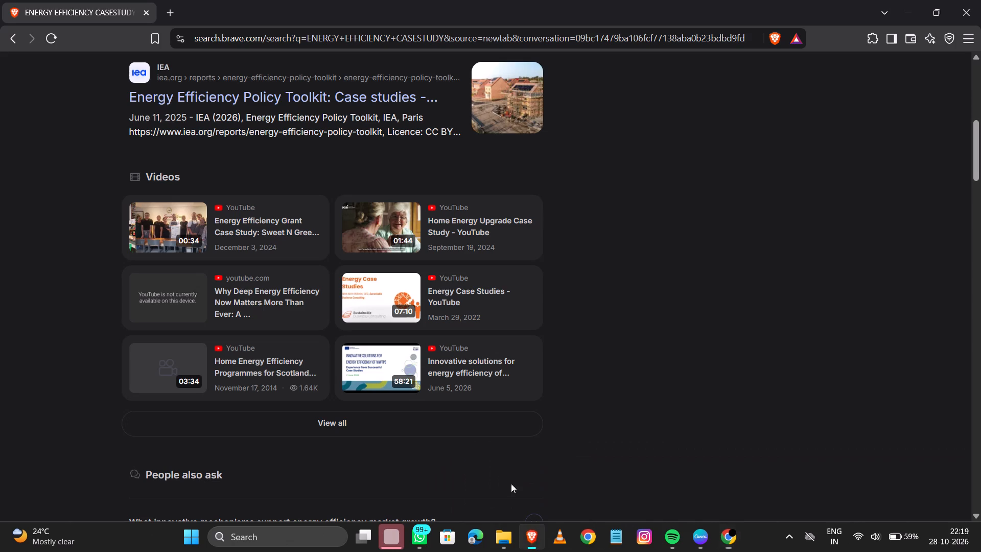
middle_click(734, 264)
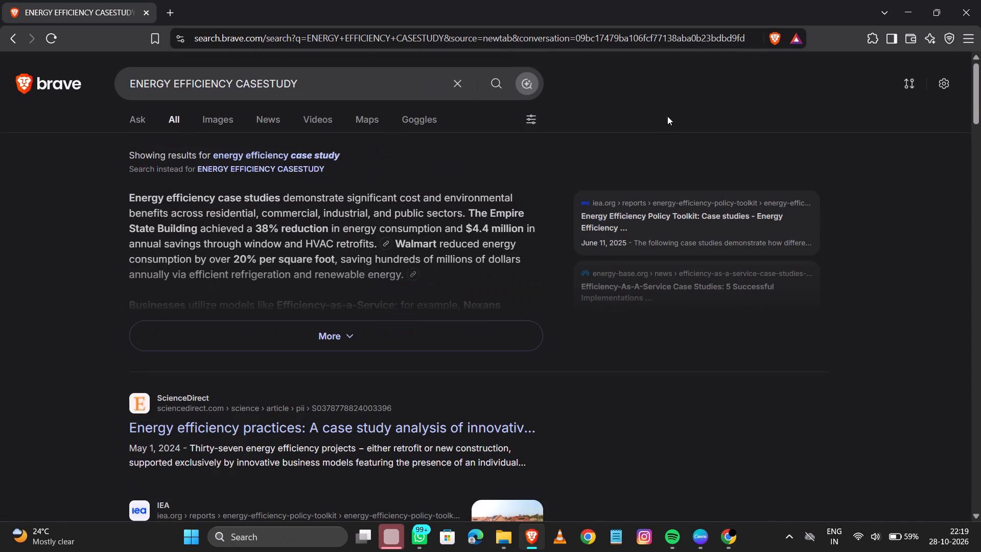
click(667, 116)
click(352, 71)
key(space)
text(OF NATINAL)
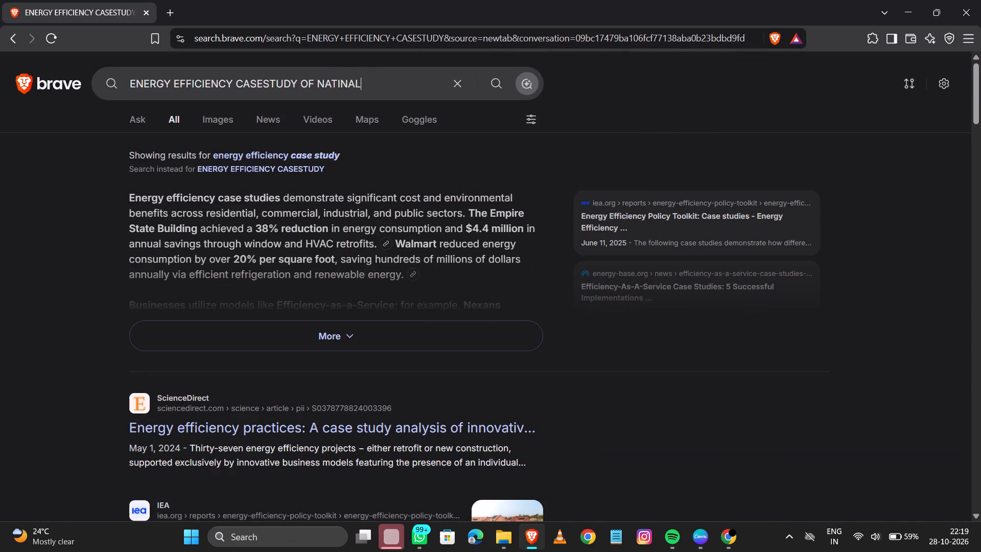
key(BackSpace)
key(BackSpace)
key(BackSpace)
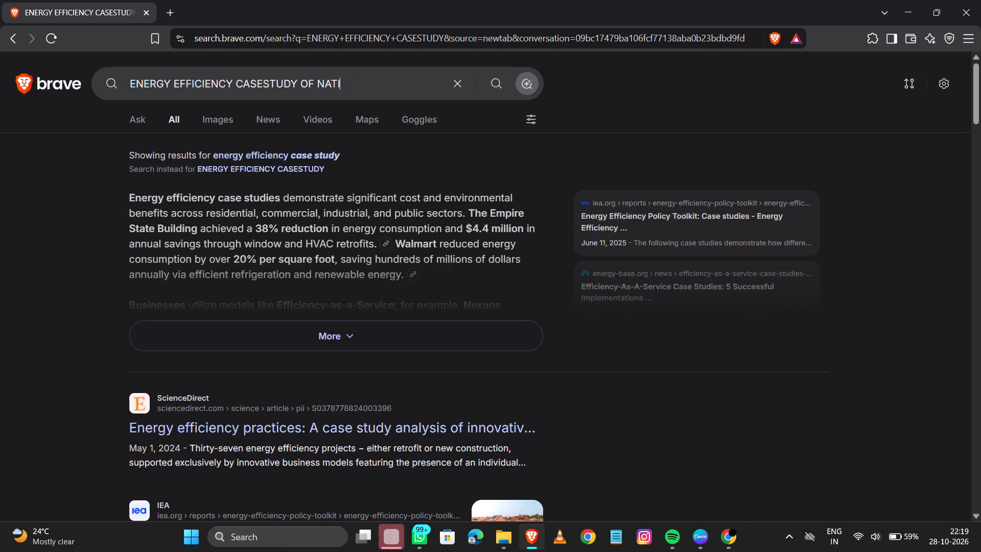
text(ON)
text(AL)
key(space)
text(BUI)
text(LDIN)
key(g)
key(Return)
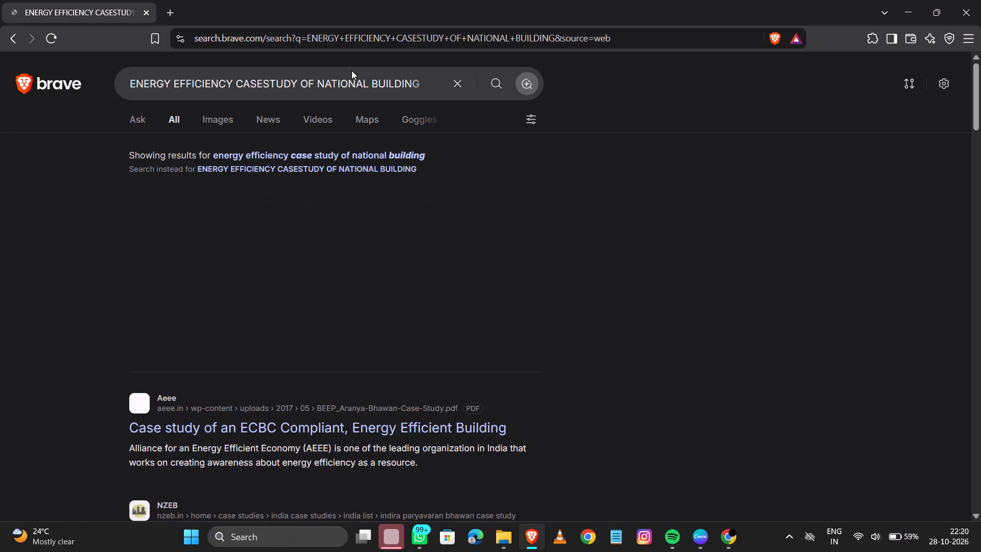
Skim the results and refine the search by adding "SLIDE SHARE" to the end of the query.
scroll(485, 286, down, 6)
scroll(523, 257, down, 1)
middle_click(679, 236)
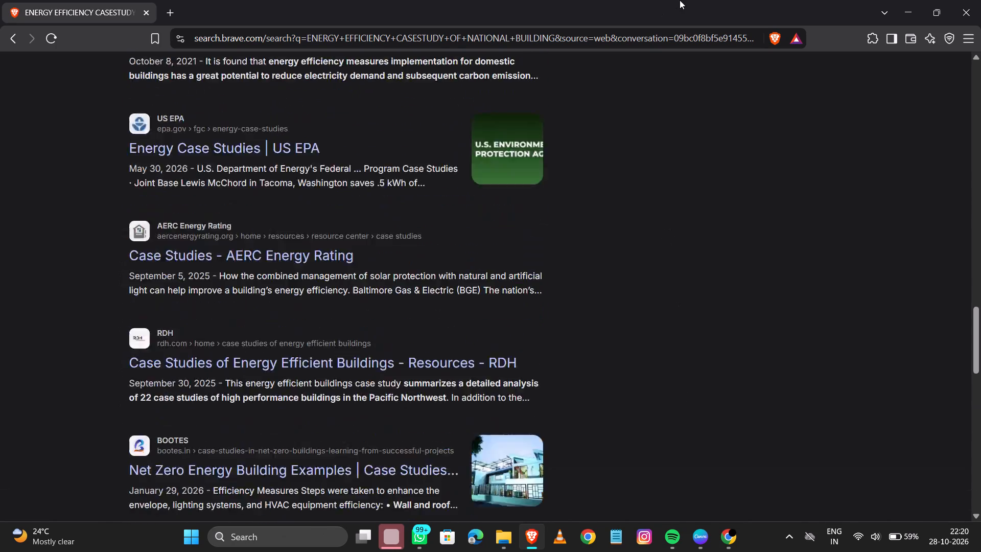
click(630, 126)
click(419, 83)
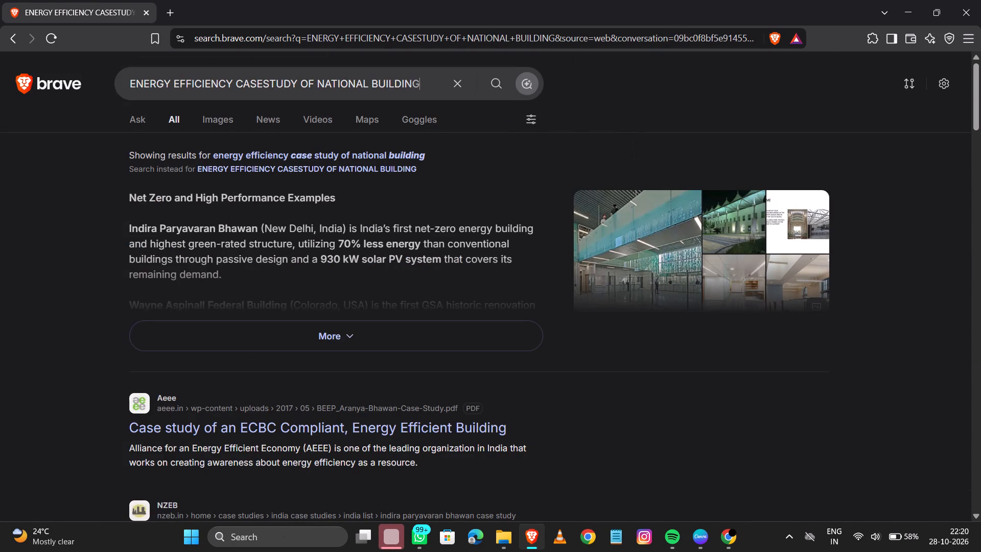
key(space)
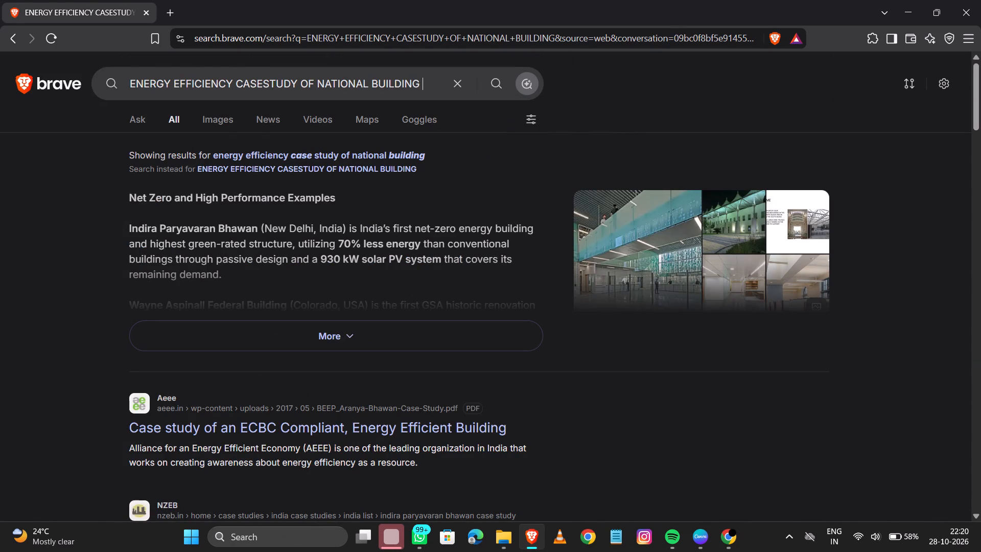
text(SIDE)
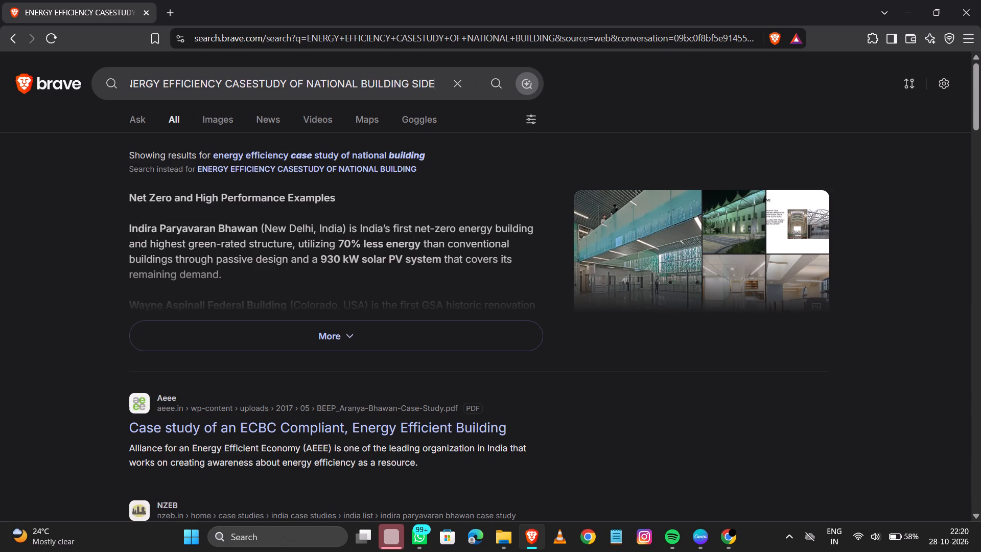
key(Left)
key(Left)
key(Left)
key(l)
key(Right)
key(Right)
key(Right)
key(Right)
key(Right)
key(Right)
key(Right)
key(Right)
key(Right)
key(Right)
key(Right)
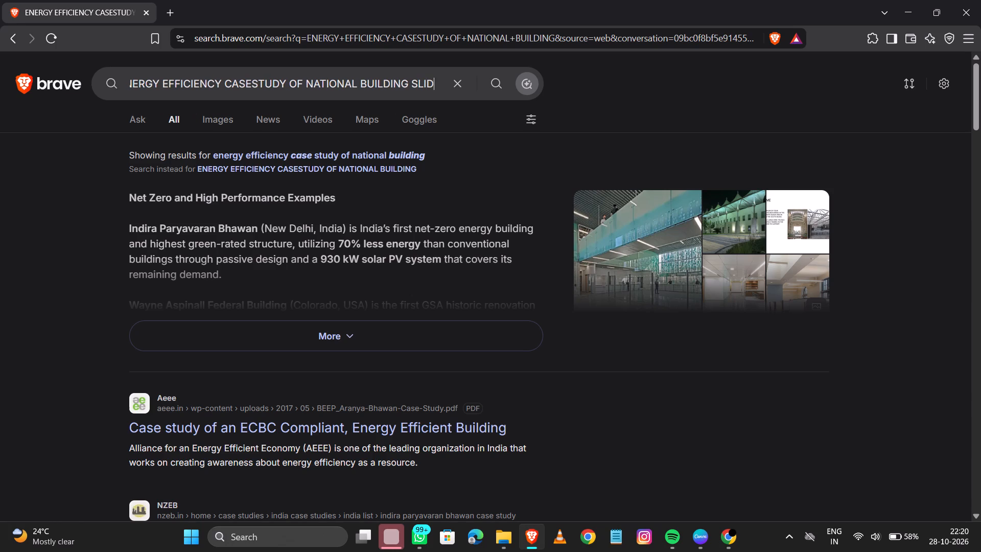
key(space)
text(SHARE)
key(Return)
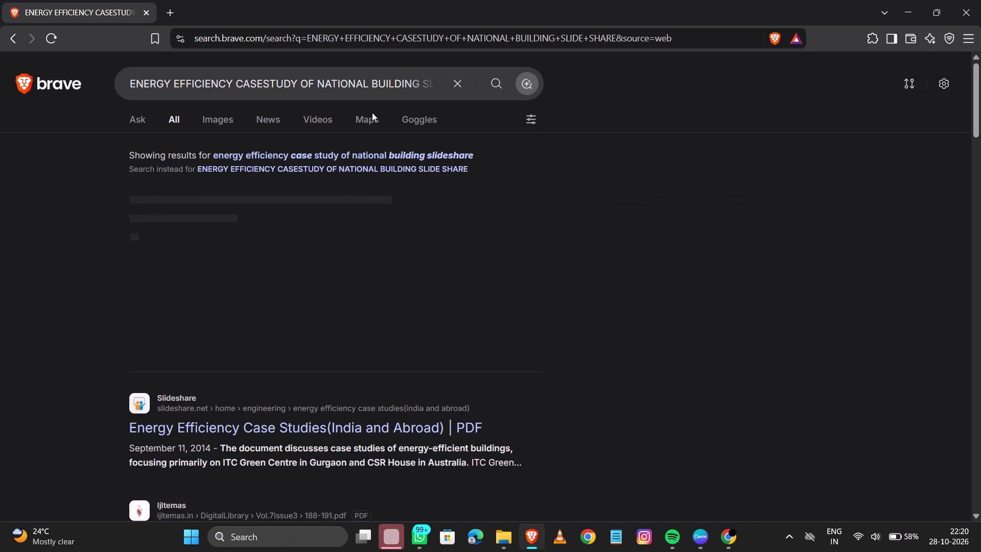
Open the Slideshare result "Energy Efficiency Case Studies(India and Abroad)".
scroll(475, 279, down, 6)
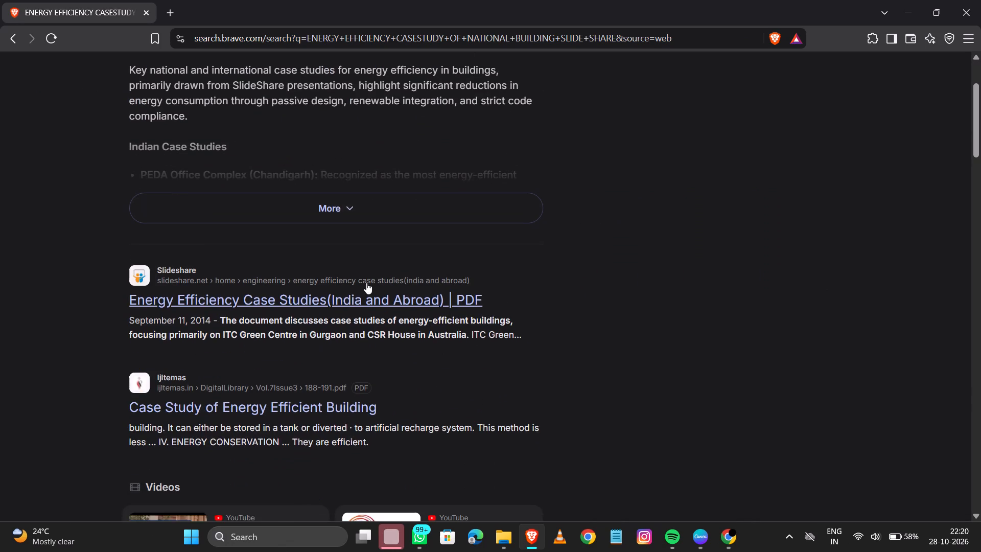
click(323, 295)
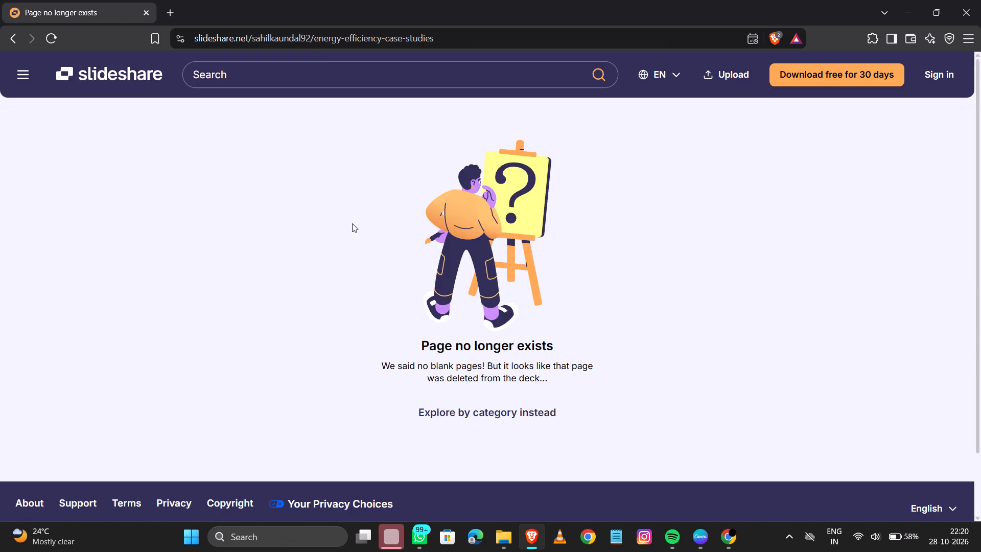
middle_click(637, 220)
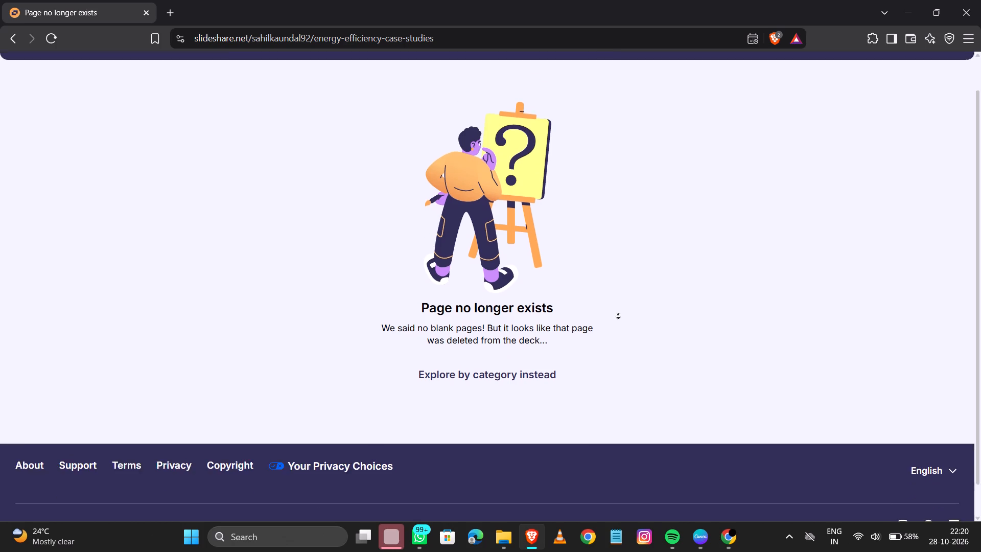
click(623, 200)
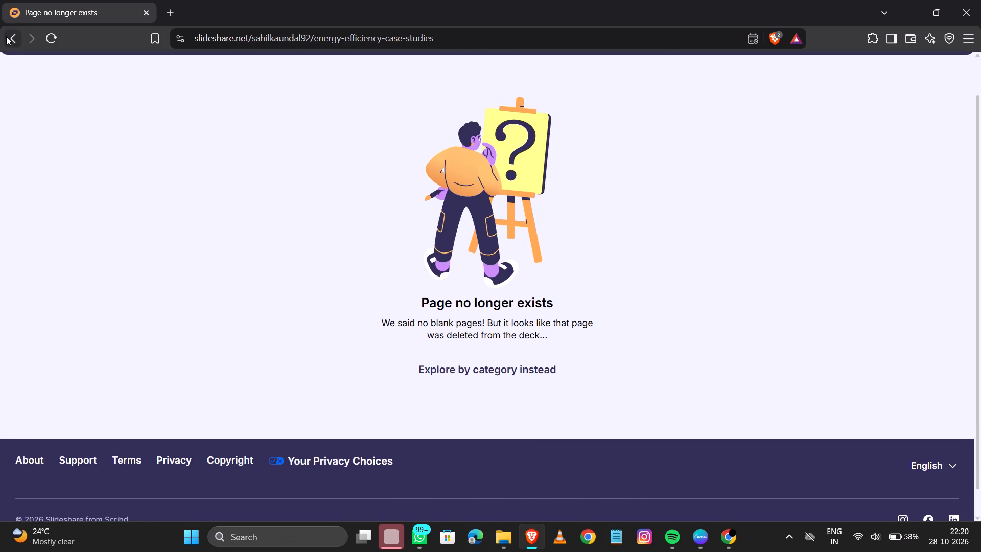
Return to the results, open the IJLTEMAS paper "Case Study of Energy Efficient Building" and skim its pages.
click(6, 36)
scroll(271, 247, down, 6)
click(164, 276)
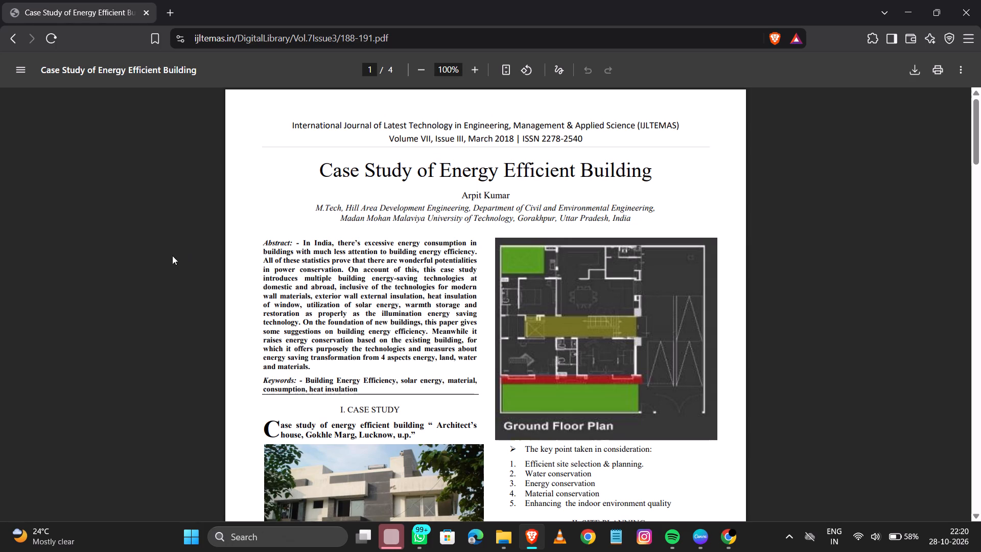
middle_click(151, 248)
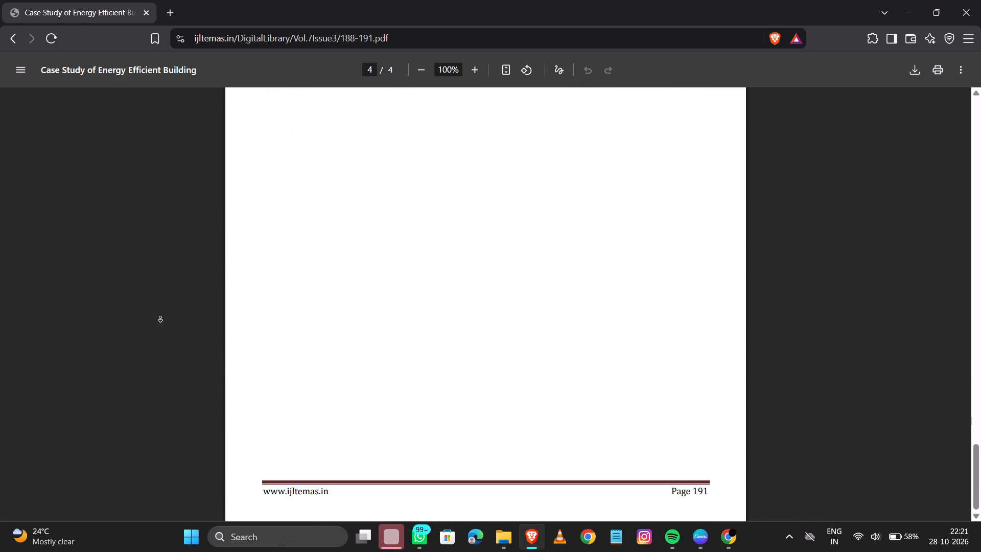
drag(96, 238, 94, 228)
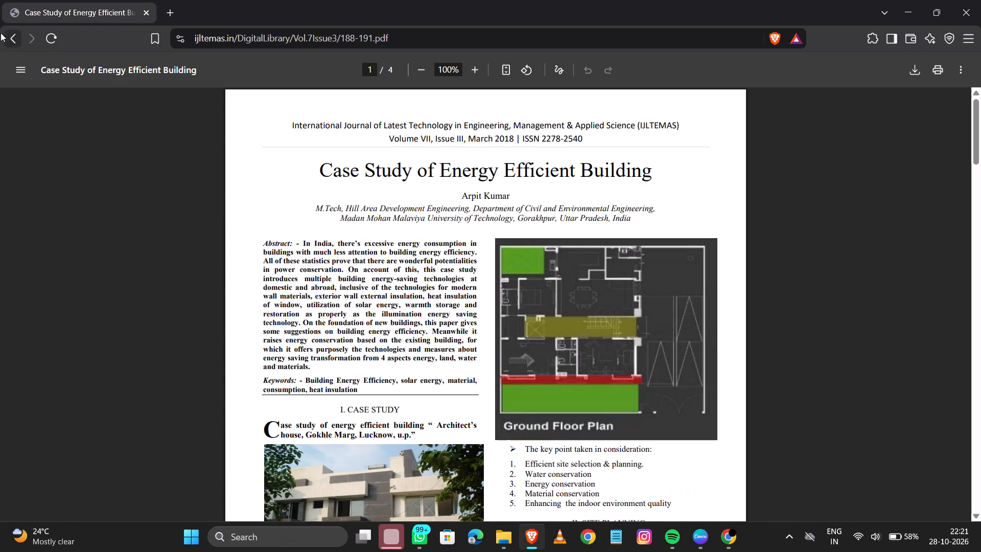
Return to the results, open the SlideShare deck "Addressing the Energy Efficiency First Principle" and skim its slides for national case study content.
click(1, 30)
scroll(173, 292, down, 11)
scroll(497, 229, down, 3)
scroll(497, 236, up, 1)
scroll(497, 236, down, 2)
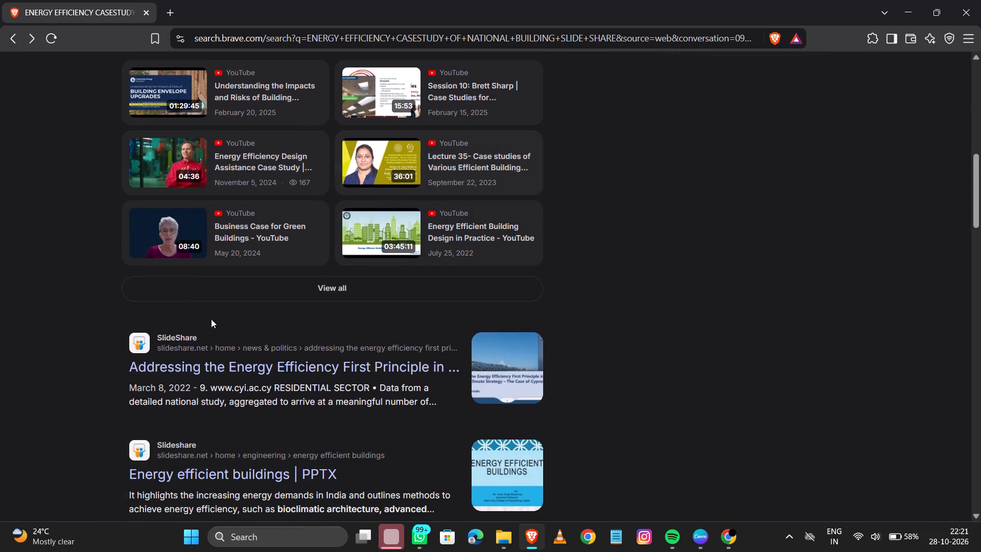
click(167, 365)
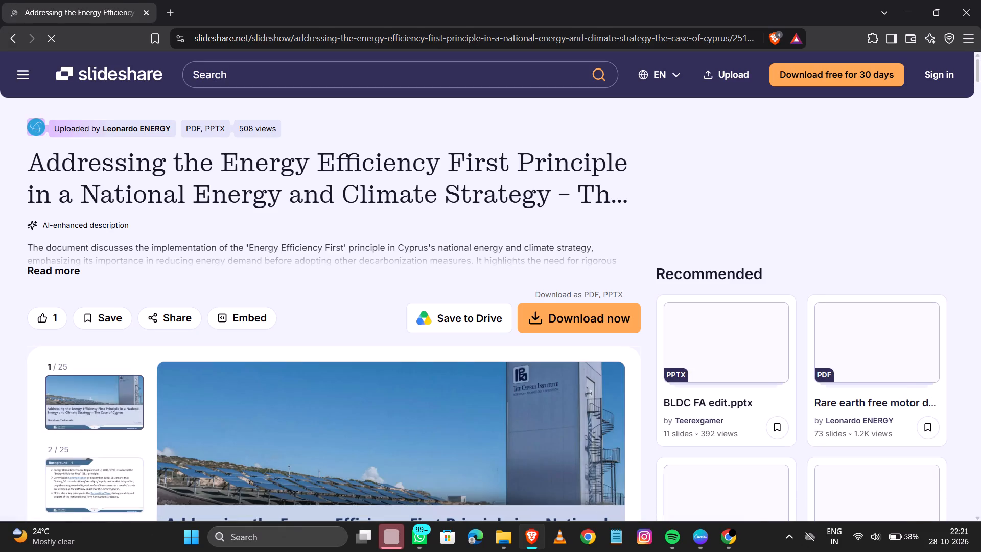
middle_click(313, 284)
scroll(313, 284, down, 1)
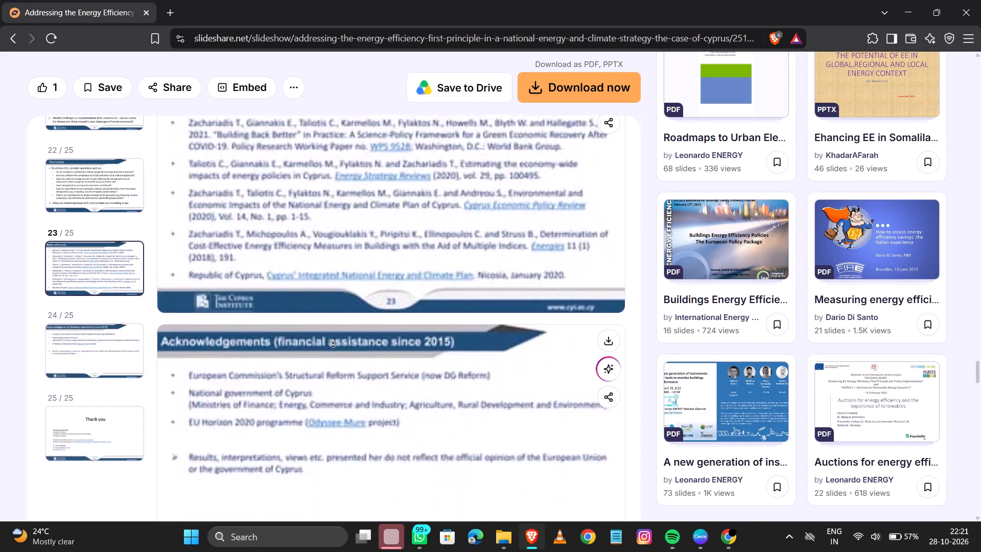
click(334, 322)
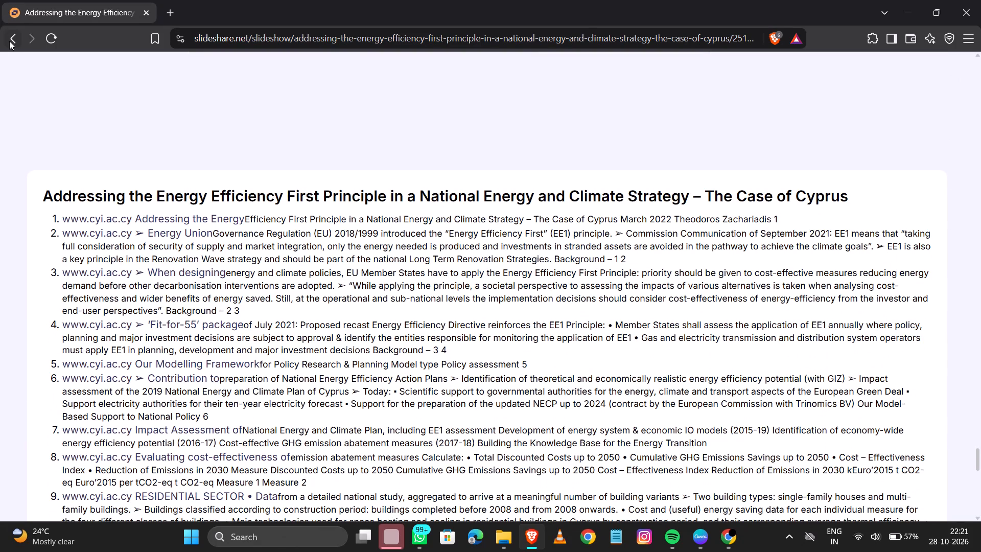
Return to the results, open the Slideshare presentation "Energy efficient buildings" and look through its slides for case study examples.
click(9, 41)
scroll(199, 419, down, 2)
click(200, 418)
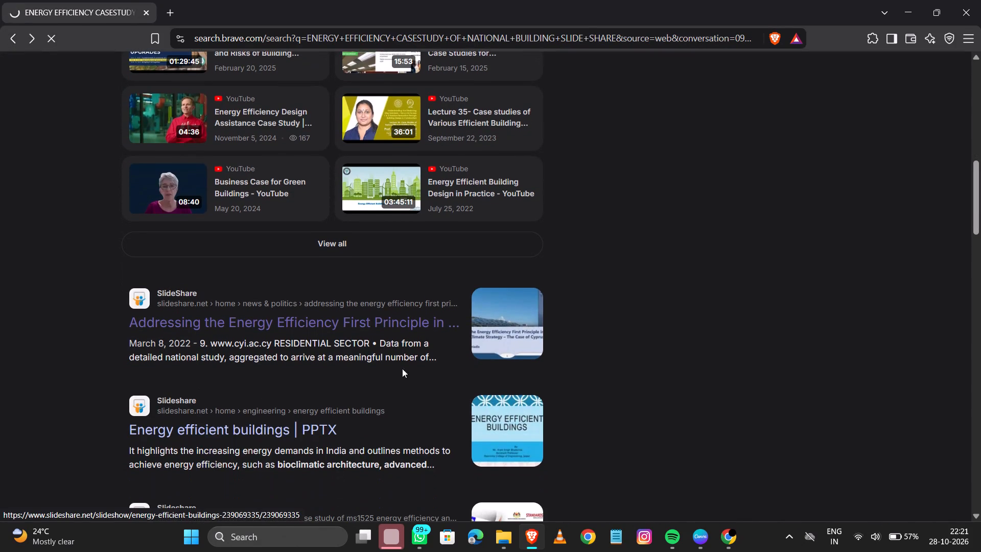
scroll(358, 309, down, 1)
middle_click(340, 282)
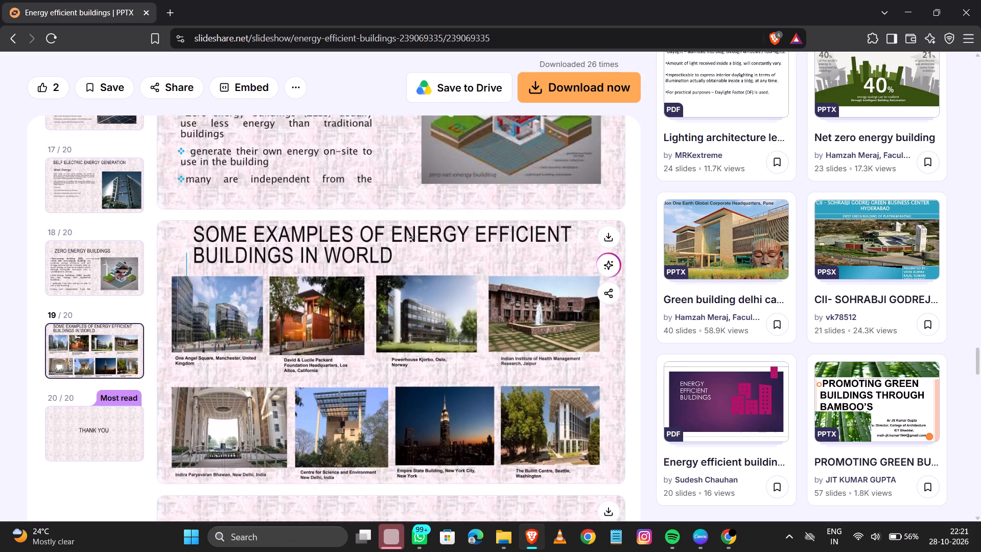
click(411, 241)
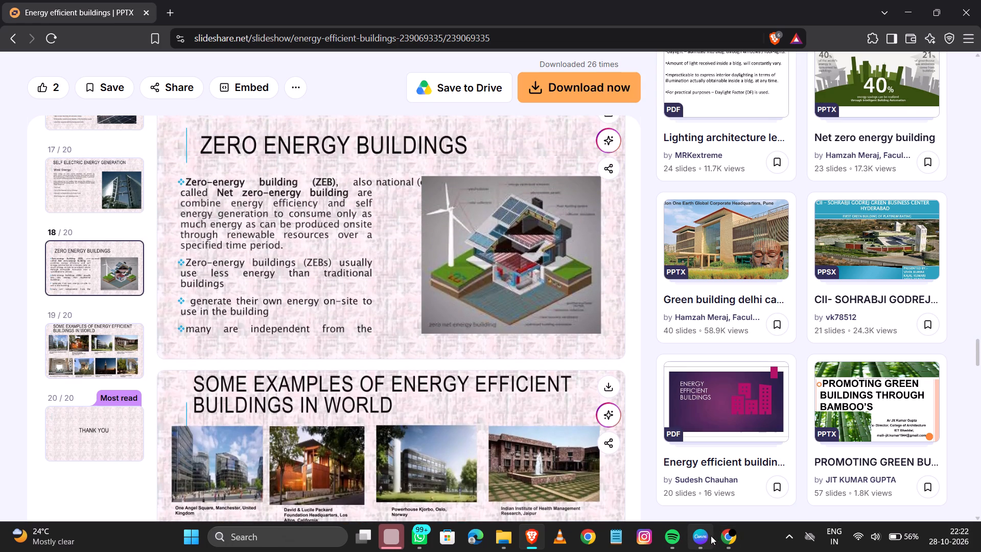
Switch back to Canva to view page 10 of the presentation.
click(710, 536)
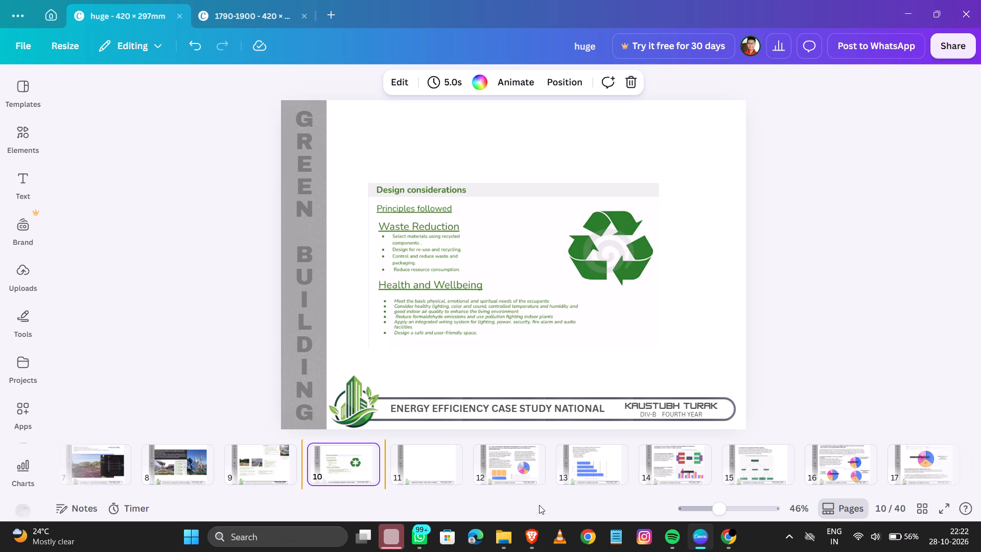
key(plus)
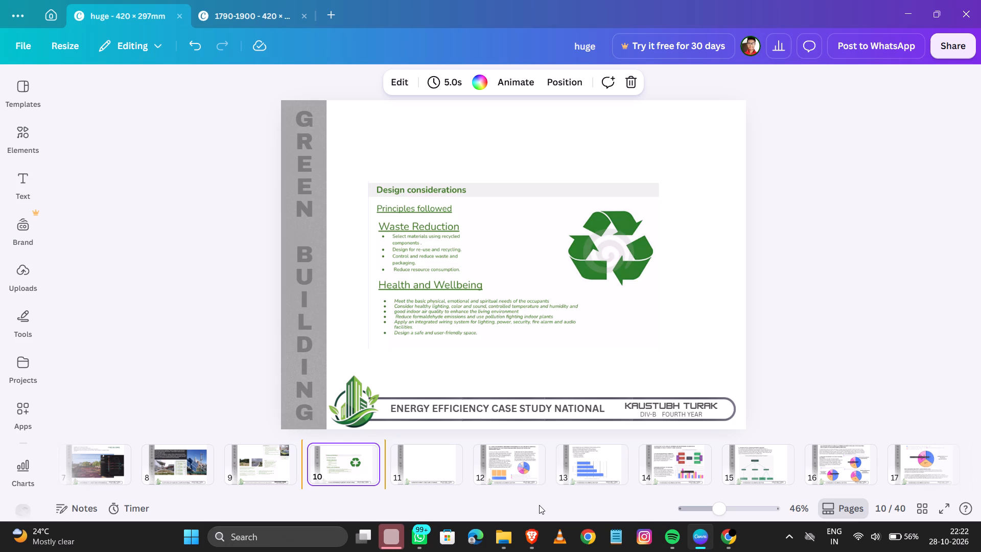